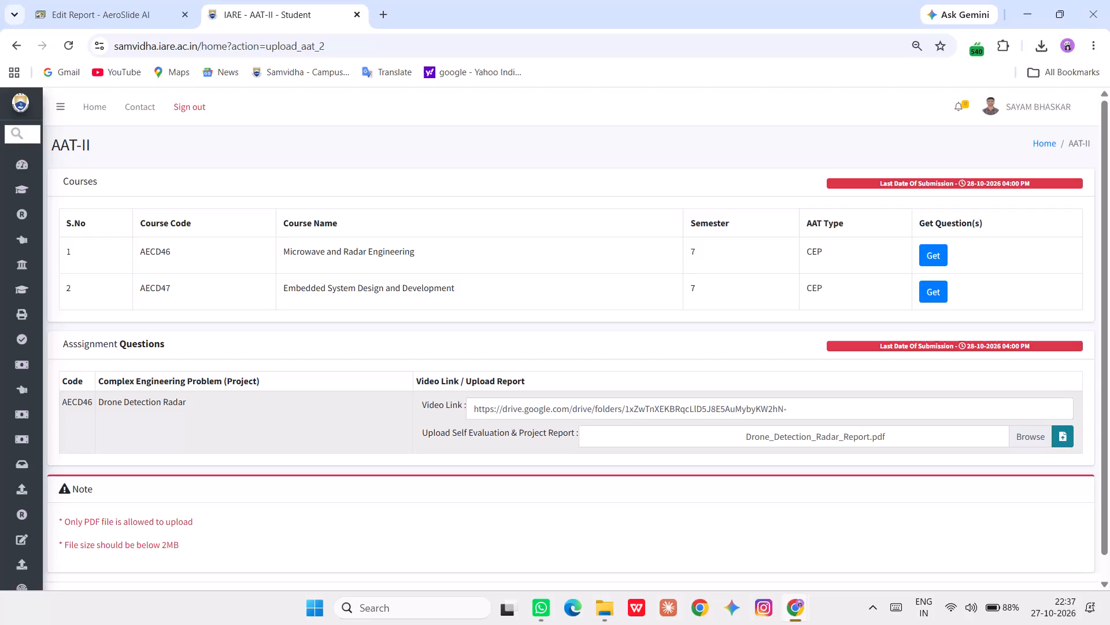
Submit the AECD46 Drone Detection Radar project with its Drive video link and Drone_Detection_Radar_Report.pdf.
{"action": "left_click", "coordinate": [551, 408]}
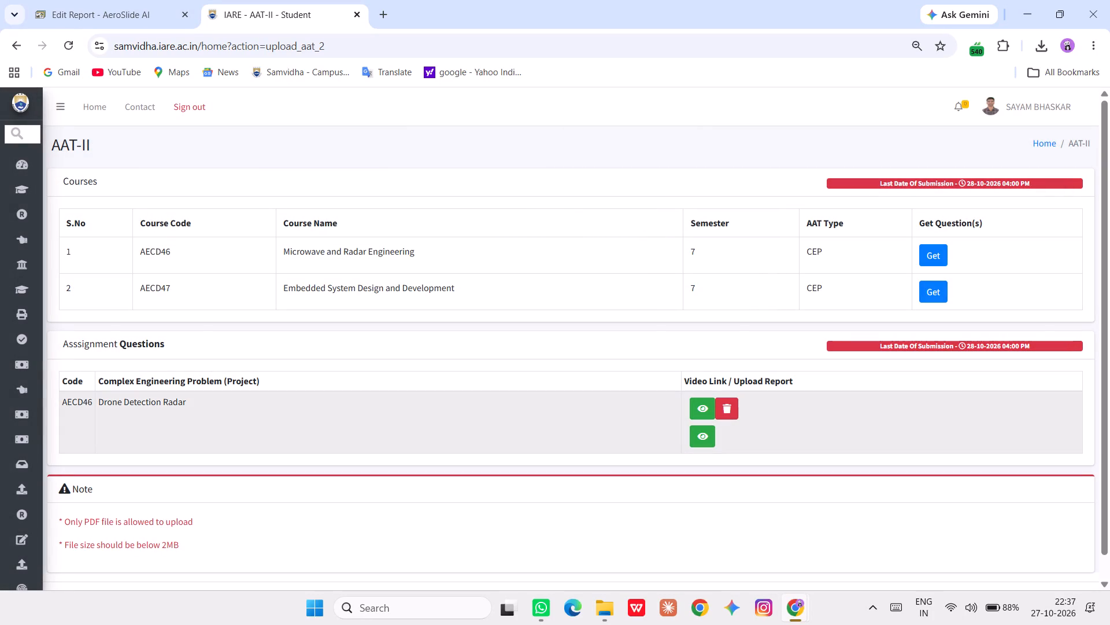
Open the submitted video link for the Drone Detection Radar project to check it, and close it again.
{"action": "left_click", "coordinate": [699, 414]}
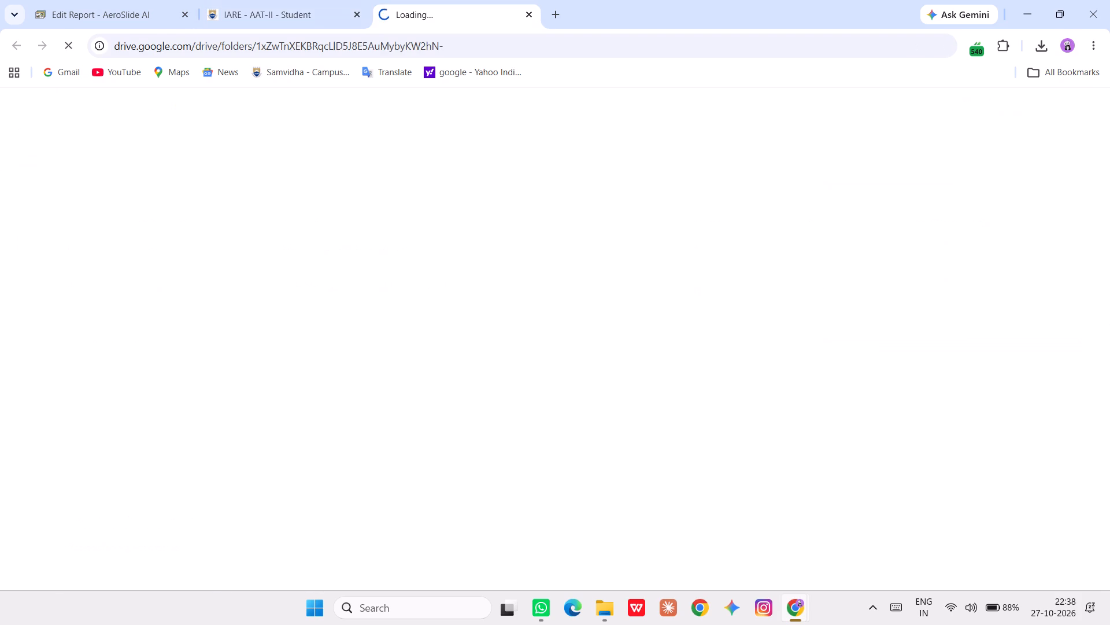
{"action": "left_click", "coordinate": [531, 13]}
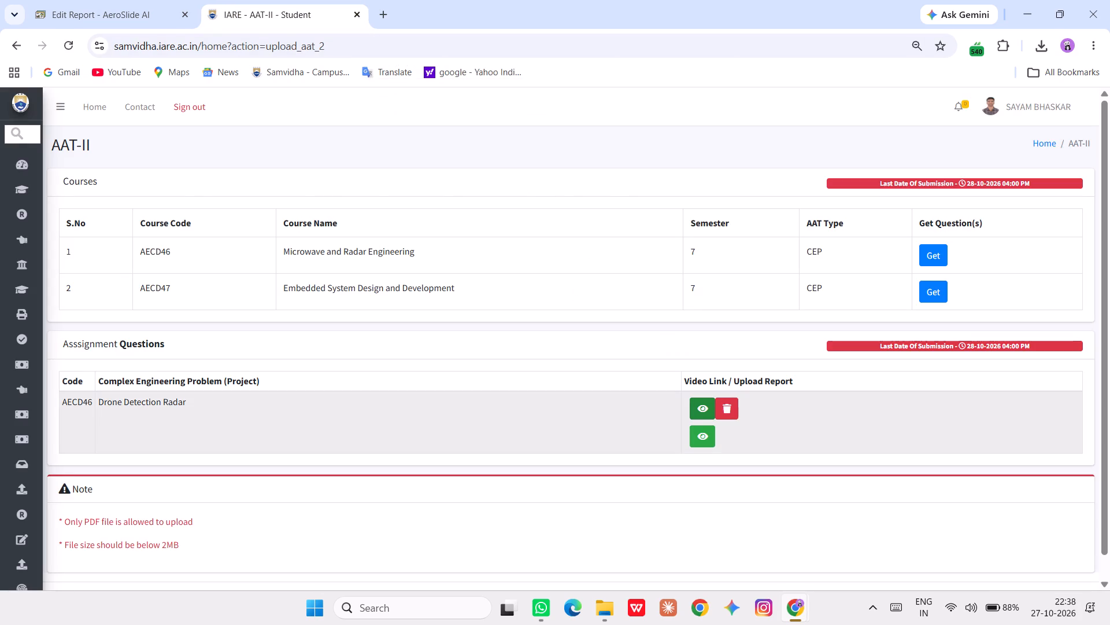
Check the AECD46 Drone Detection Radar submission by opening its video link and uploaded report PDF, closing each again.
{"action": "left_click", "coordinate": [706, 410]}
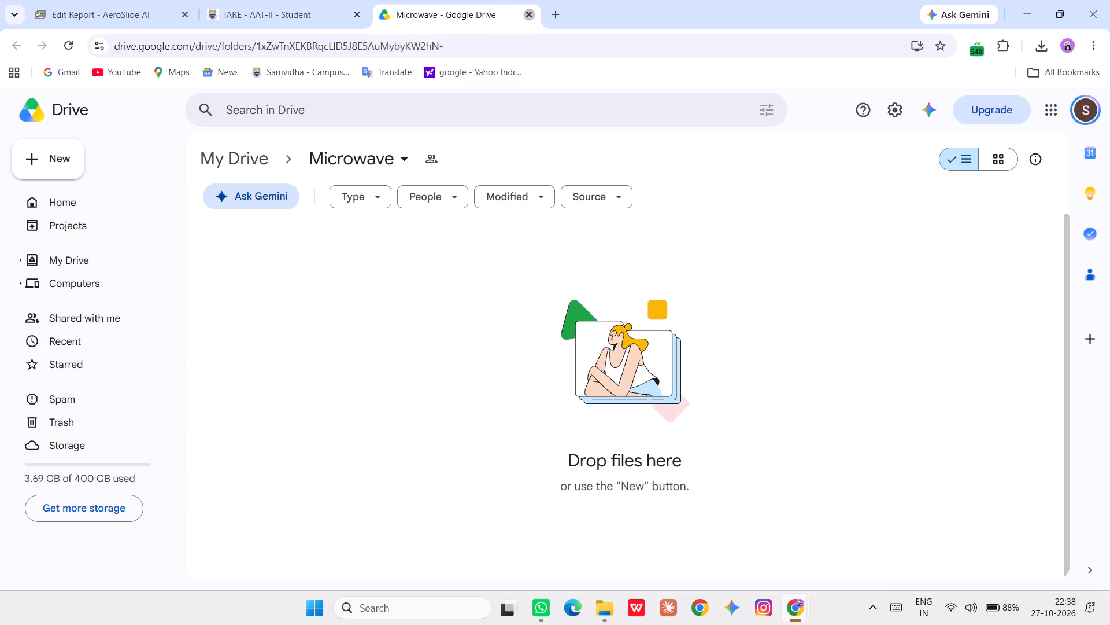
{"action": "left_click", "coordinate": [701, 436]}
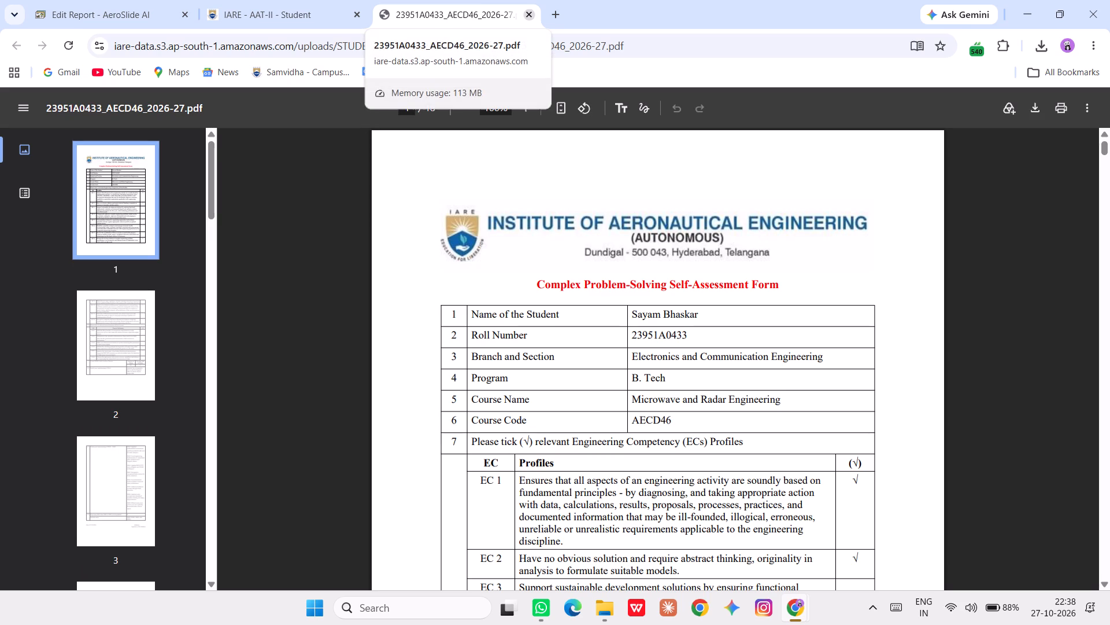
{"action": "scroll", "coordinate": [550, 290], "scroll_direction": "down", "scroll_amount": 4}
{"action": "scroll", "coordinate": [553, 299], "scroll_direction": "up", "scroll_amount": 6}
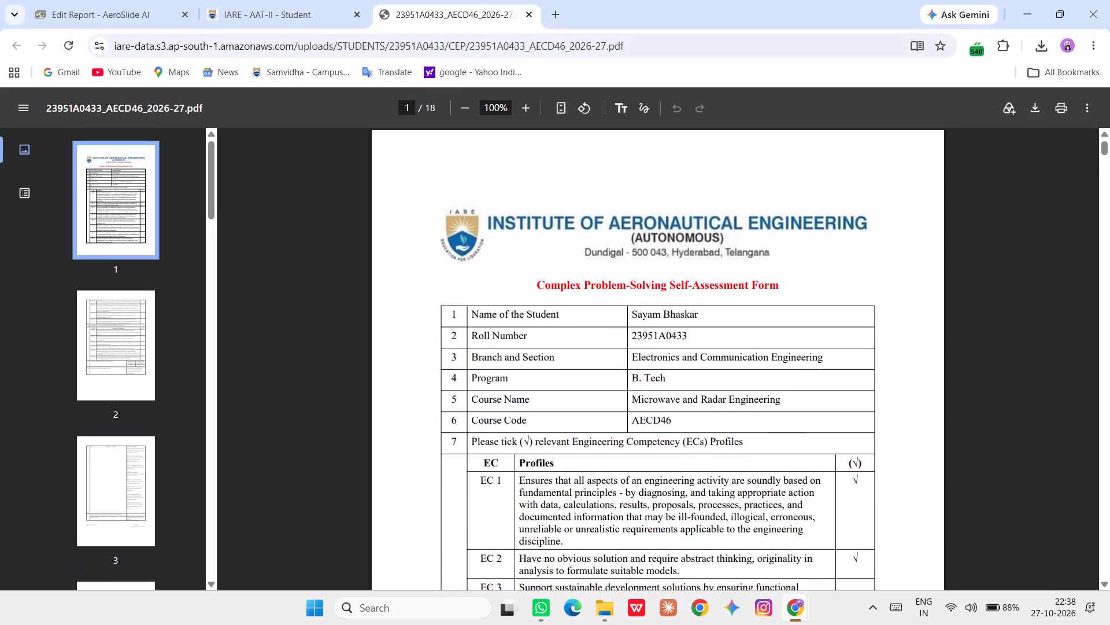
{"action": "left_click", "coordinate": [528, 16]}
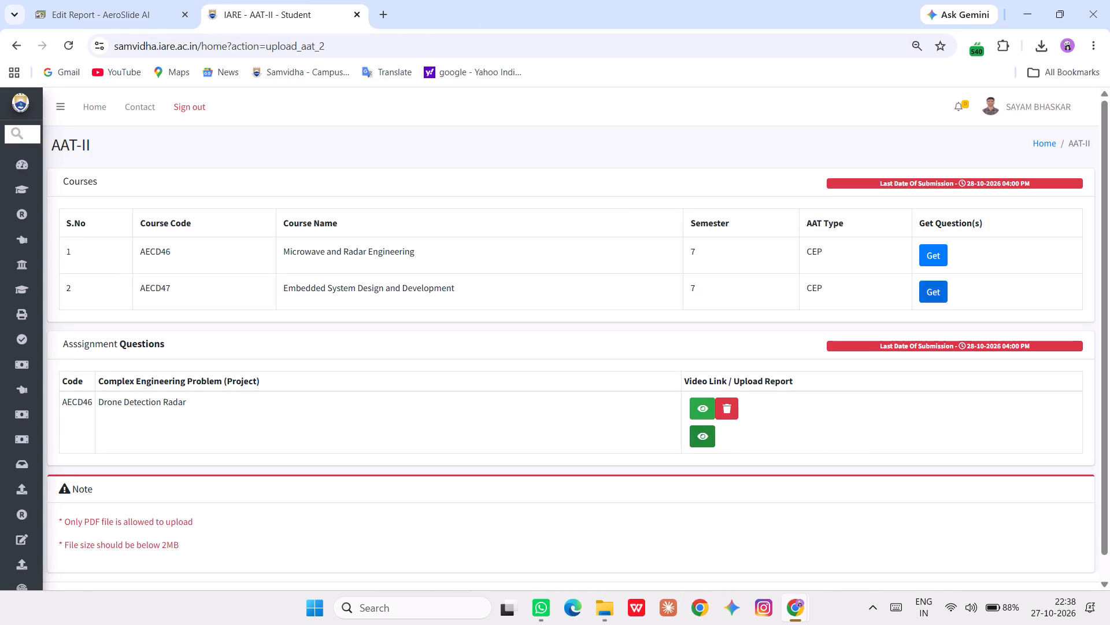
Get the assigned project question for AECD47 Embedded System Design and Development and dismiss the notice.
{"action": "left_click", "coordinate": [923, 291]}
{"action": "left_click", "coordinate": [556, 414]}
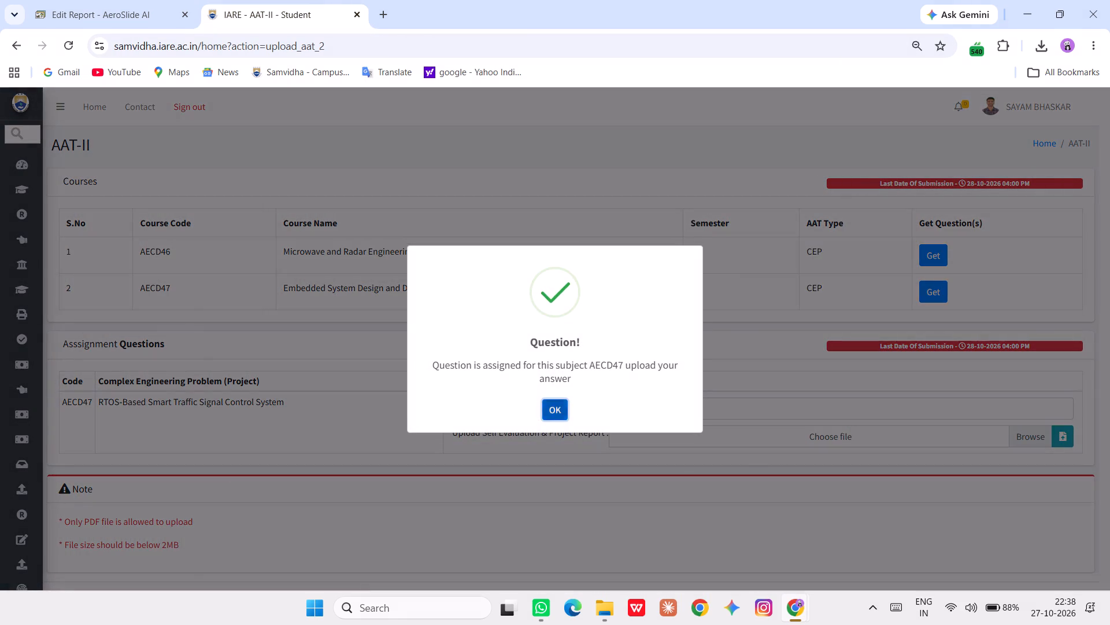
{"action": "left_click_drag", "start_coordinate": [352, 405], "coordinate": [125, 408]}
{"action": "left_click", "coordinate": [368, 321]}
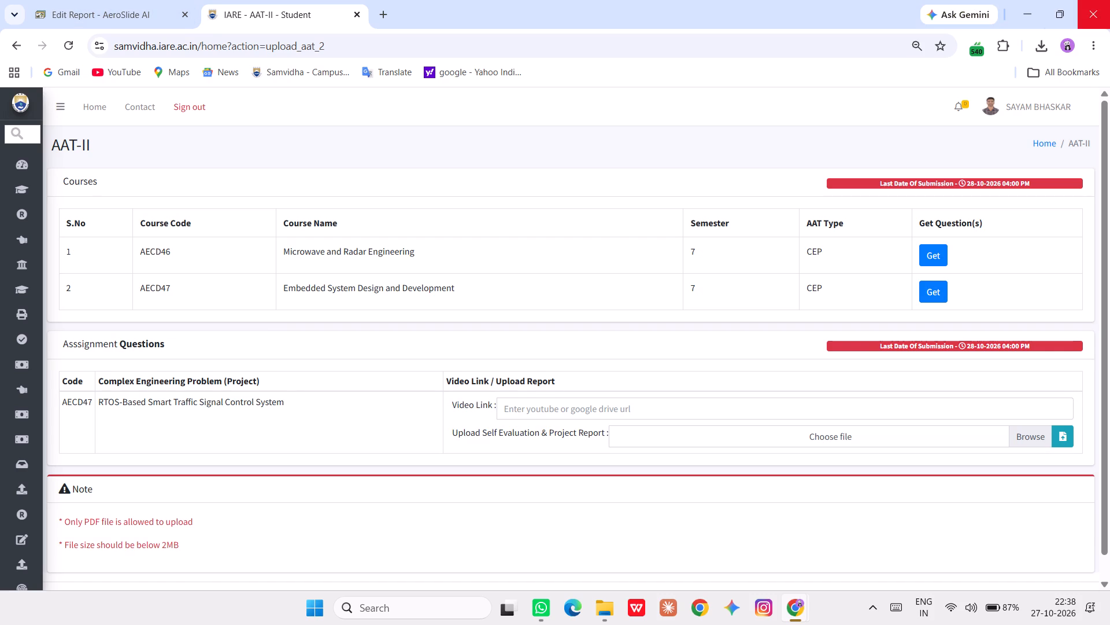
Arrange the AAT-II submission page side by side with the WhatsApp self-chat containing the Drive folder links.
{"action": "left_click", "coordinate": [986, 40]}
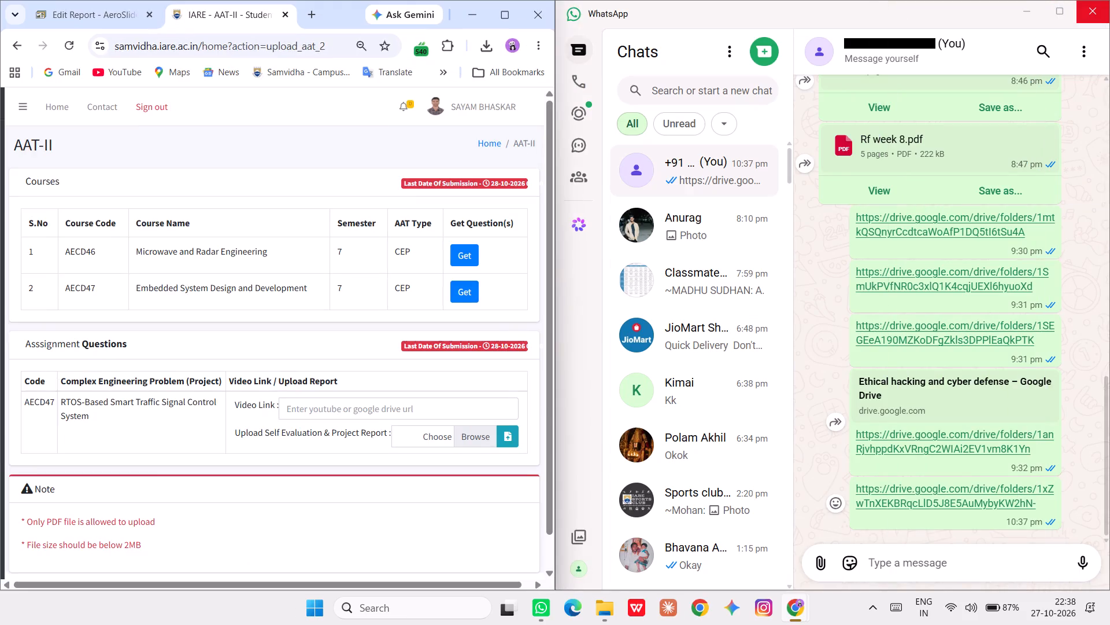
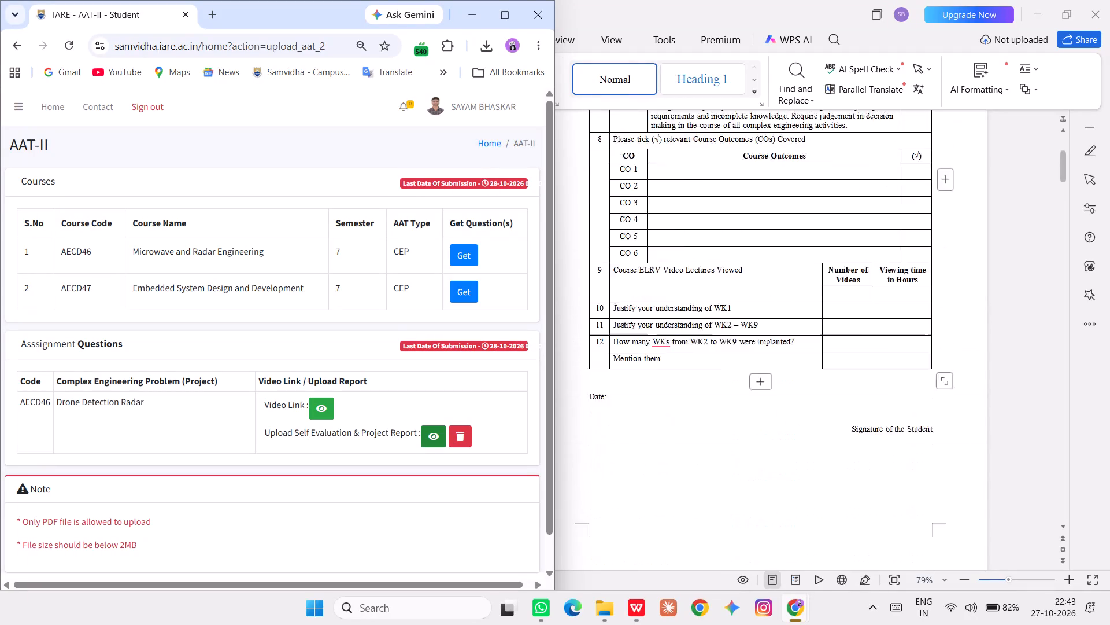
Switch to the RTOS-based smart traffic report in WPS Office and review its AECD47 Complex Problem-Solving Self-Assessment Form.
{"action": "scroll", "coordinate": [745, 311], "scroll_direction": "up", "scroll_amount": 6}
{"action": "scroll", "coordinate": [743, 311], "scroll_direction": "down", "scroll_amount": 3}
{"action": "scroll", "coordinate": [744, 311], "scroll_direction": "up", "scroll_amount": 17}
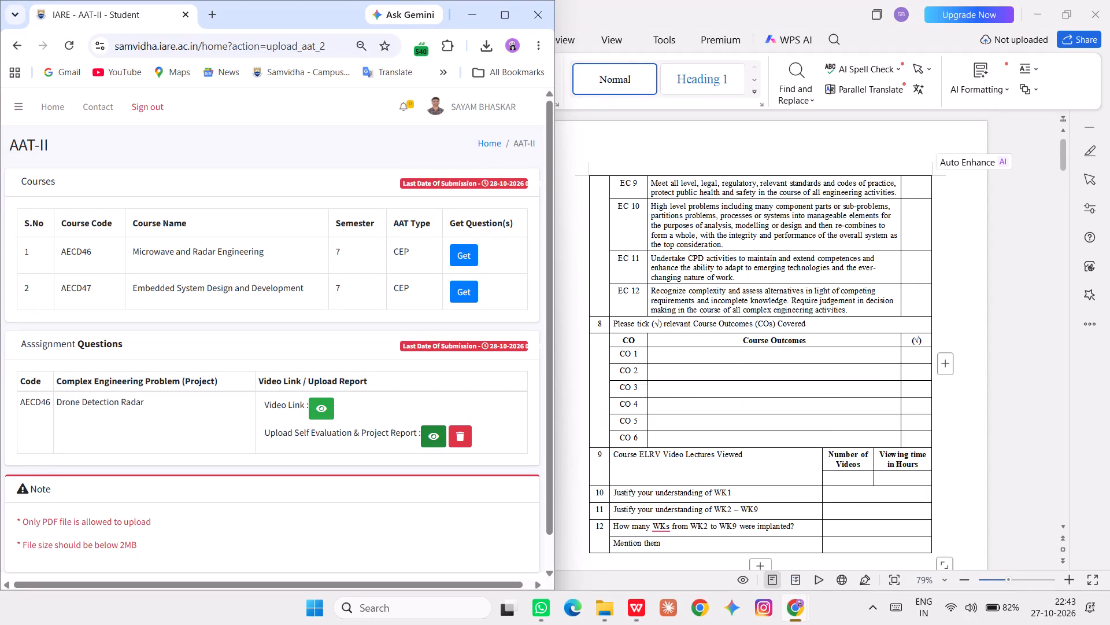
{"action": "scroll", "coordinate": [775, 275], "scroll_direction": "up", "scroll_amount": 2}
{"action": "left_click_drag", "start_coordinate": [1067, 160], "coordinate": [1064, 142]}
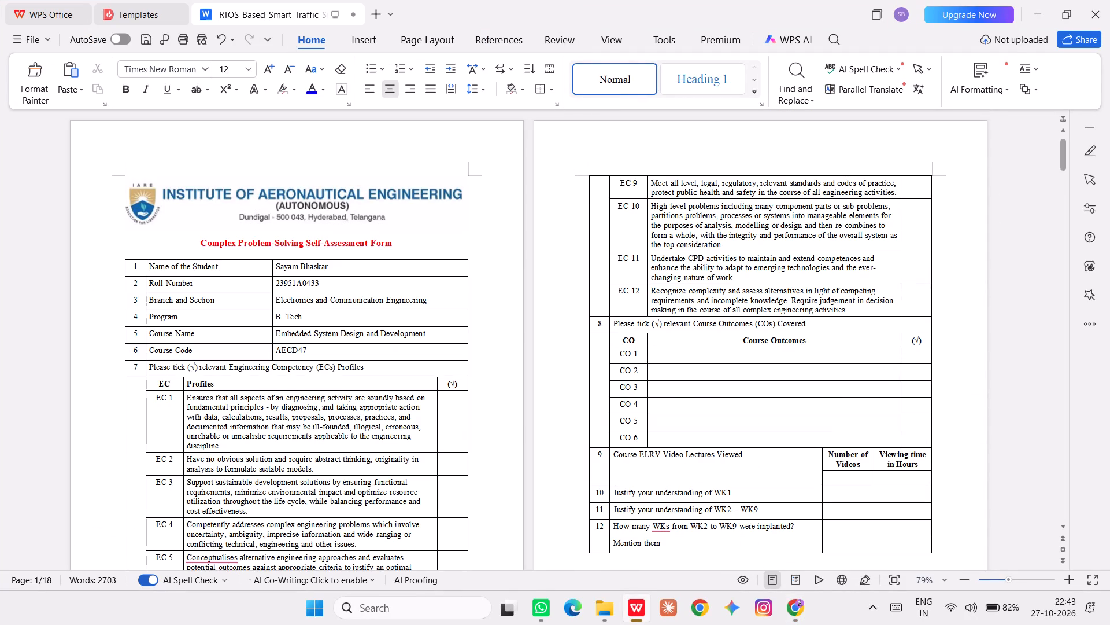
{"action": "scroll", "coordinate": [441, 315], "scroll_direction": "down", "scroll_amount": 3}
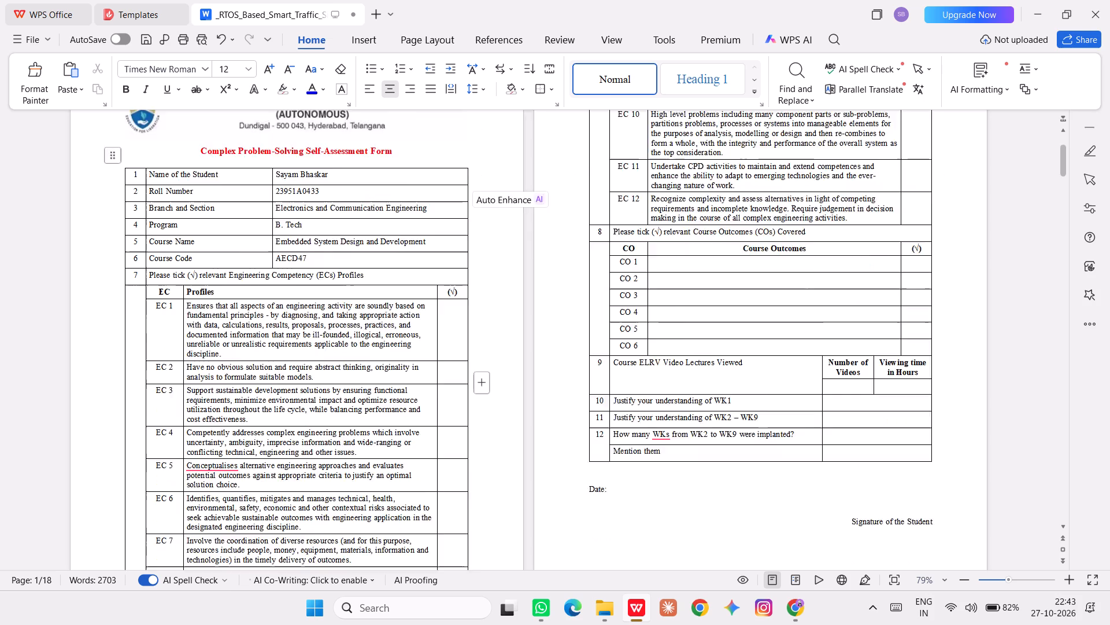
{"action": "scroll", "coordinate": [440, 315], "scroll_direction": "down", "scroll_amount": 3}
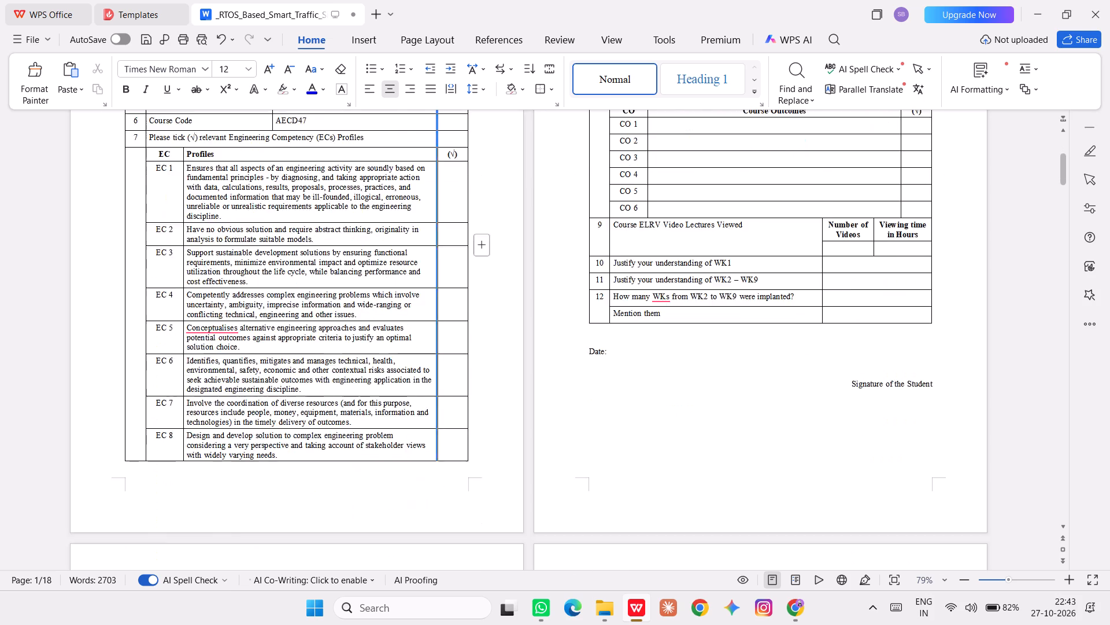
{"action": "scroll", "coordinate": [438, 313], "scroll_direction": "down", "scroll_amount": 2}
{"action": "scroll", "coordinate": [438, 311], "scroll_direction": "up", "scroll_amount": 5}
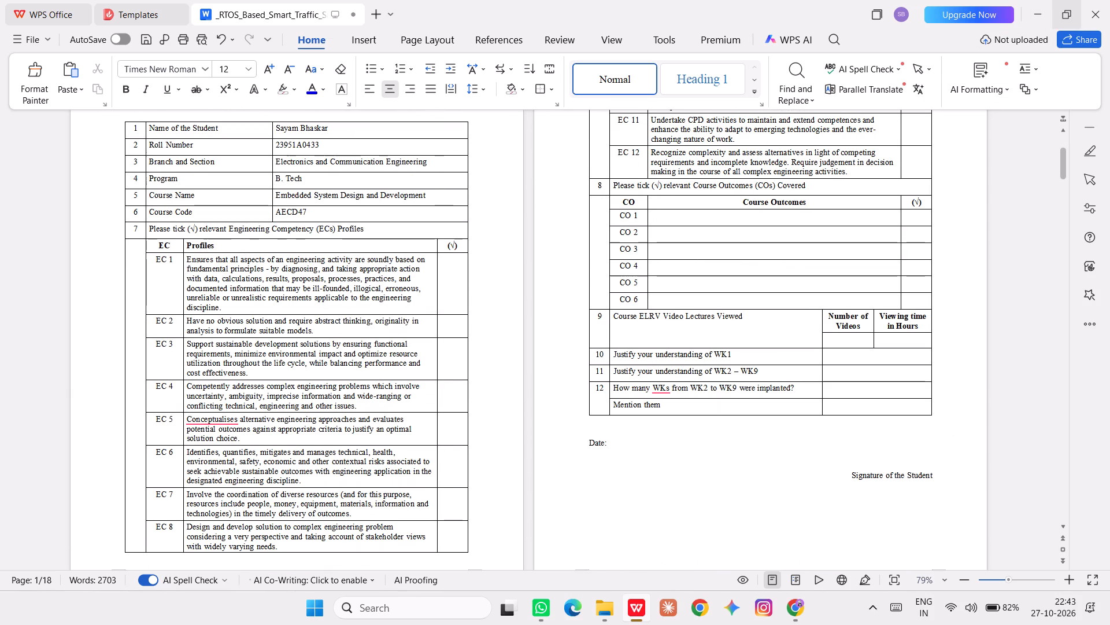
Snap the report document's window side by side with the AAT-II portal page.
{"action": "left_click", "coordinate": [990, 46]}
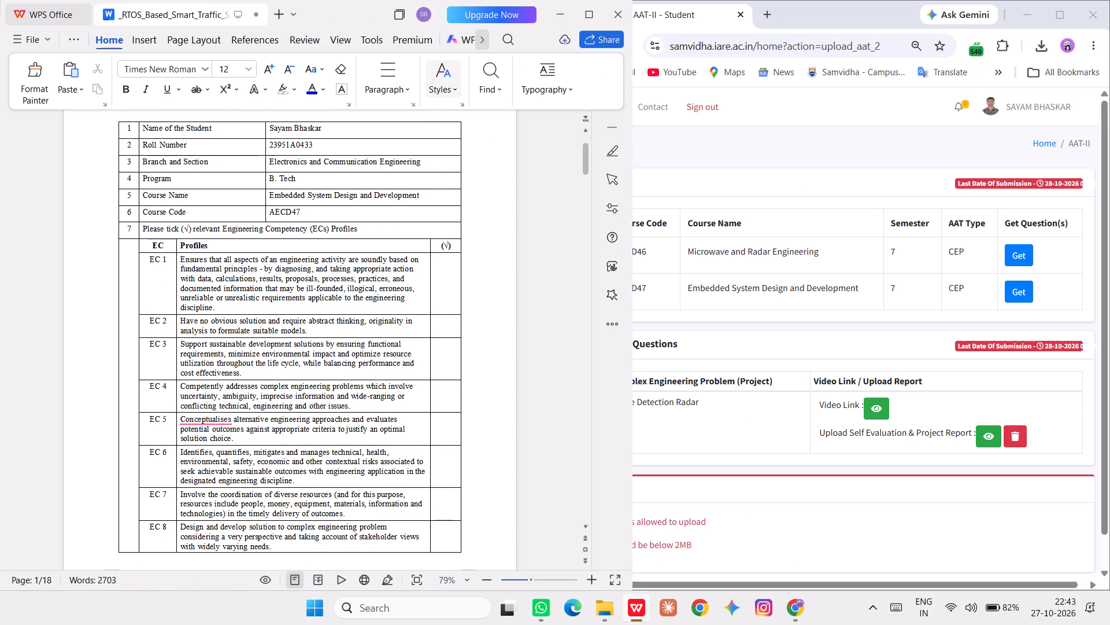
Search Google for iare in a new browser tab and open the IARE college website.
{"action": "left_click", "coordinate": [757, 10]}
{"action": "left_click", "coordinate": [762, 16]}
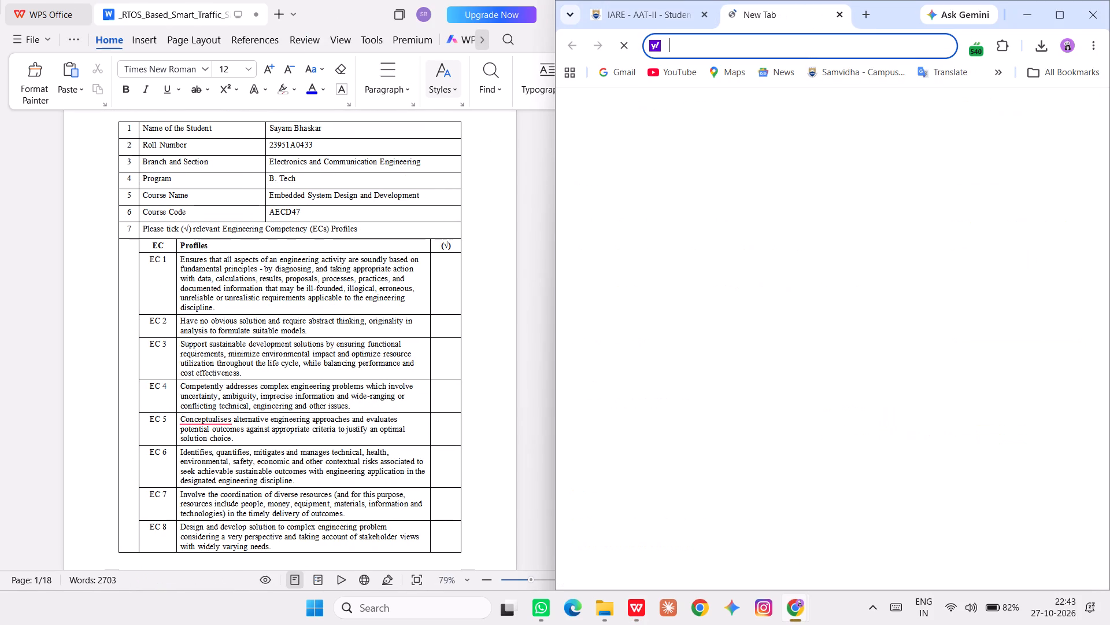
{"action": "left_click", "coordinate": [713, 288]}
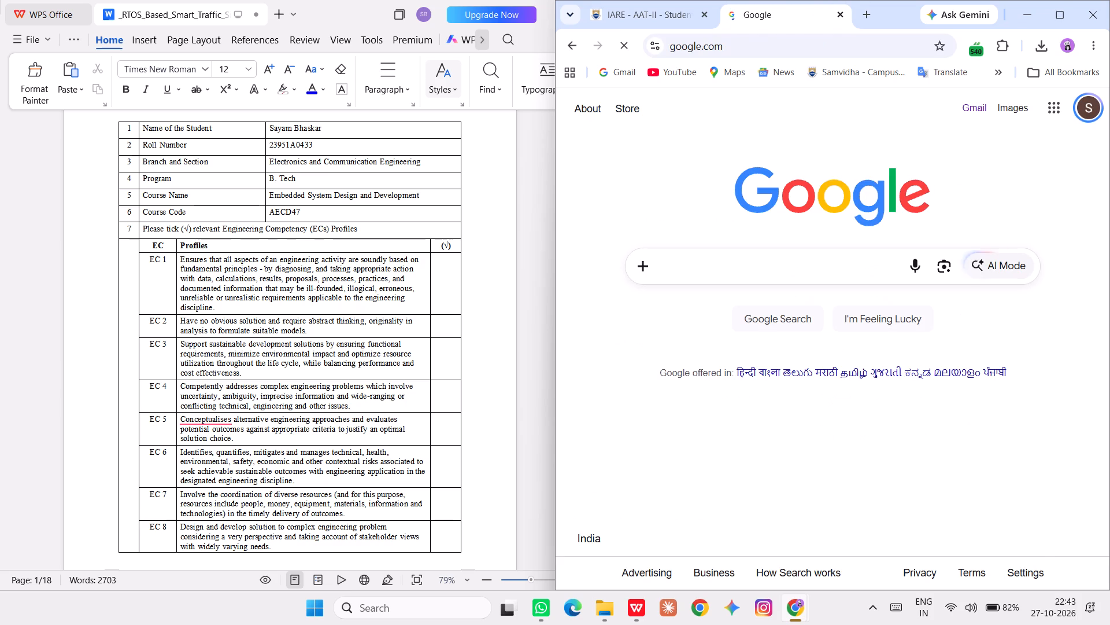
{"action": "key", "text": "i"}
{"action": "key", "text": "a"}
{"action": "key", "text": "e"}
{"action": "key", "text": "BackSpace"}
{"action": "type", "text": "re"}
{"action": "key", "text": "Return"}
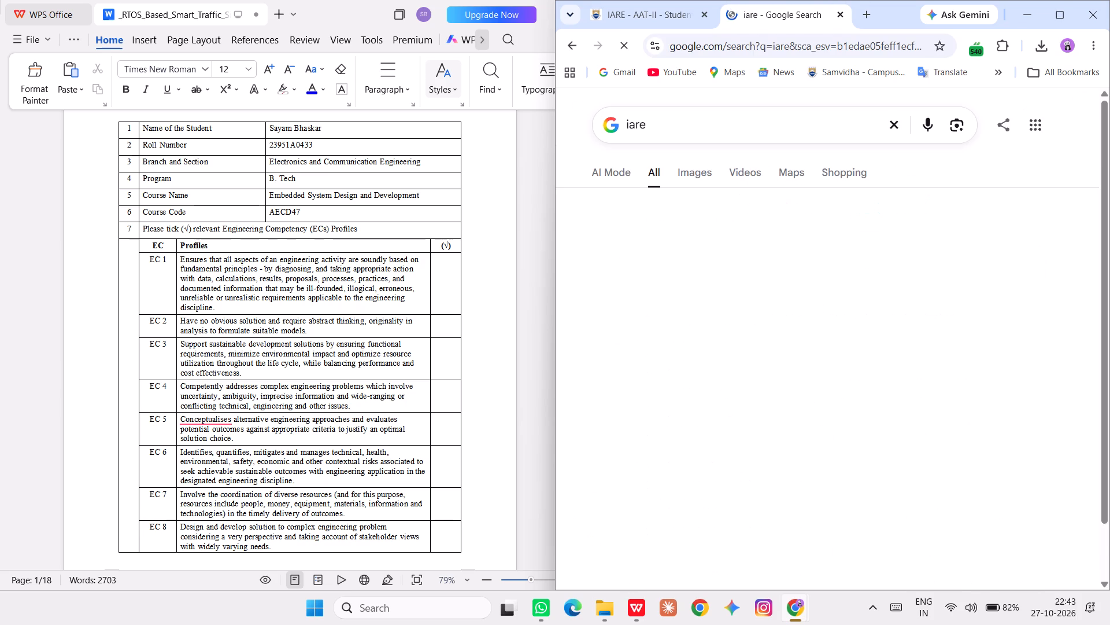
{"action": "left_click", "coordinate": [689, 259]}
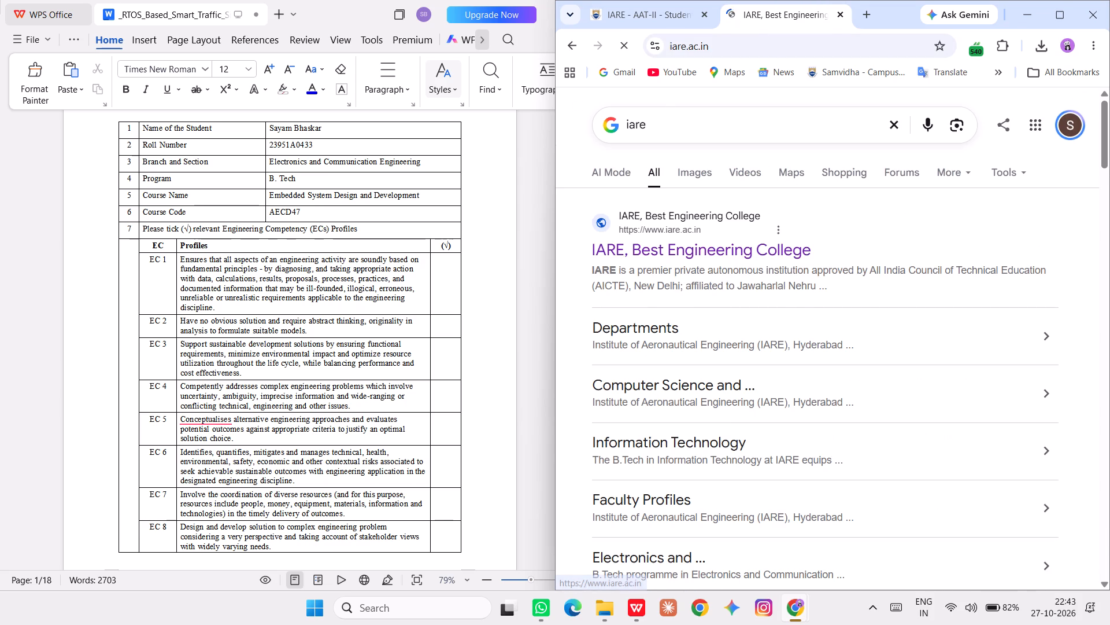
Open the Electronics and Communication Engineering department page from the IARE home page.
{"action": "scroll", "coordinate": [827, 320], "scroll_direction": "down", "scroll_amount": 11}
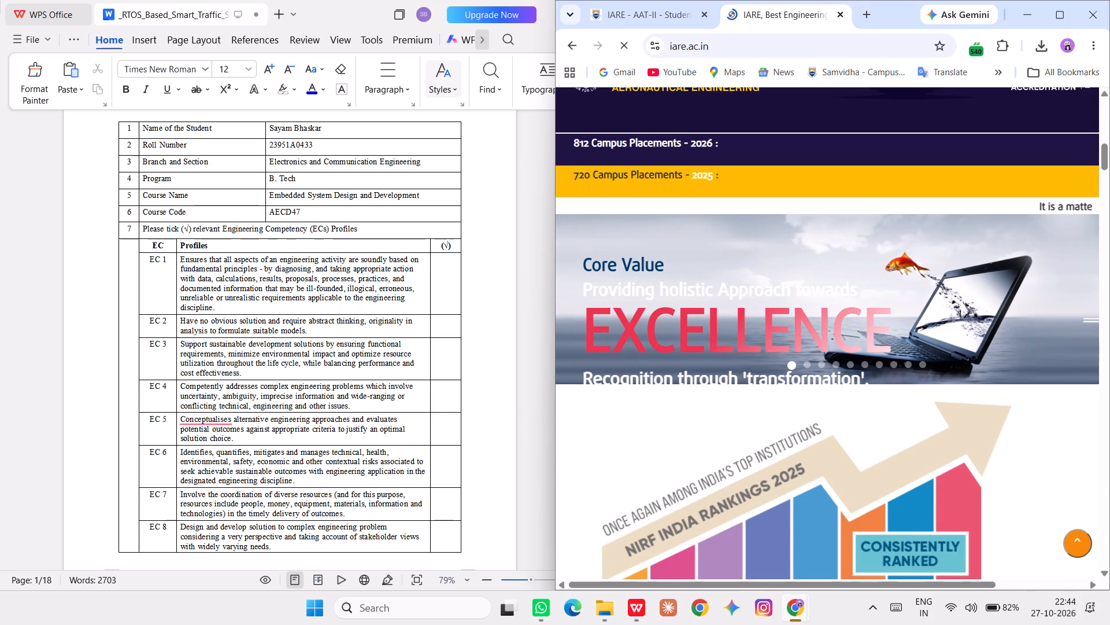
{"action": "scroll", "coordinate": [842, 321], "scroll_direction": "down", "scroll_amount": 16}
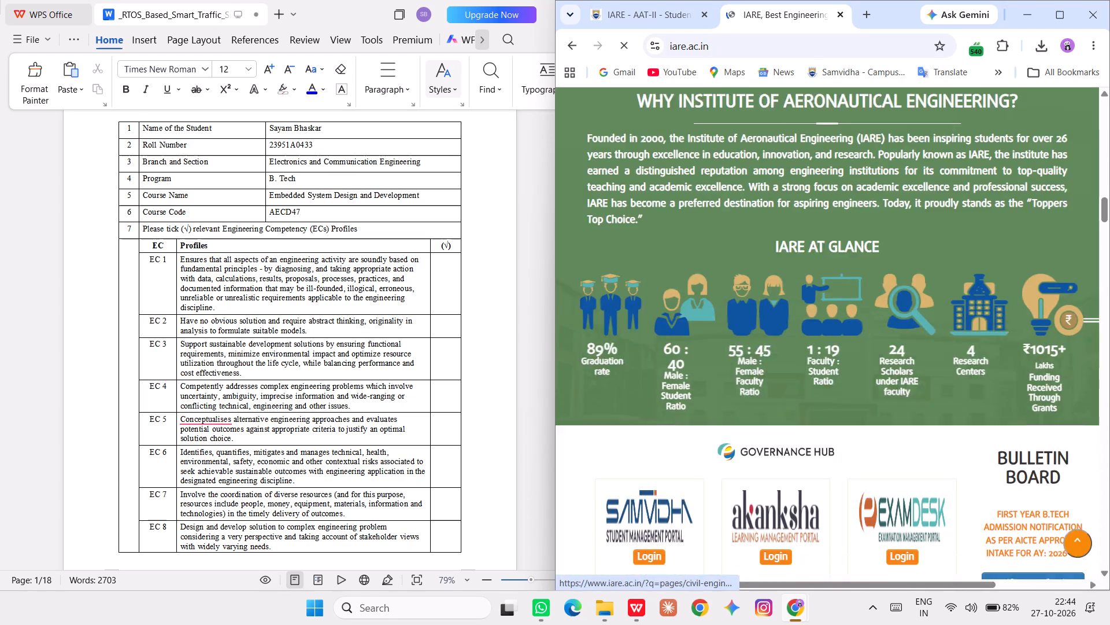
{"action": "scroll", "coordinate": [848, 197], "scroll_direction": "up", "scroll_amount": 7}
{"action": "left_click", "coordinate": [630, 477]}
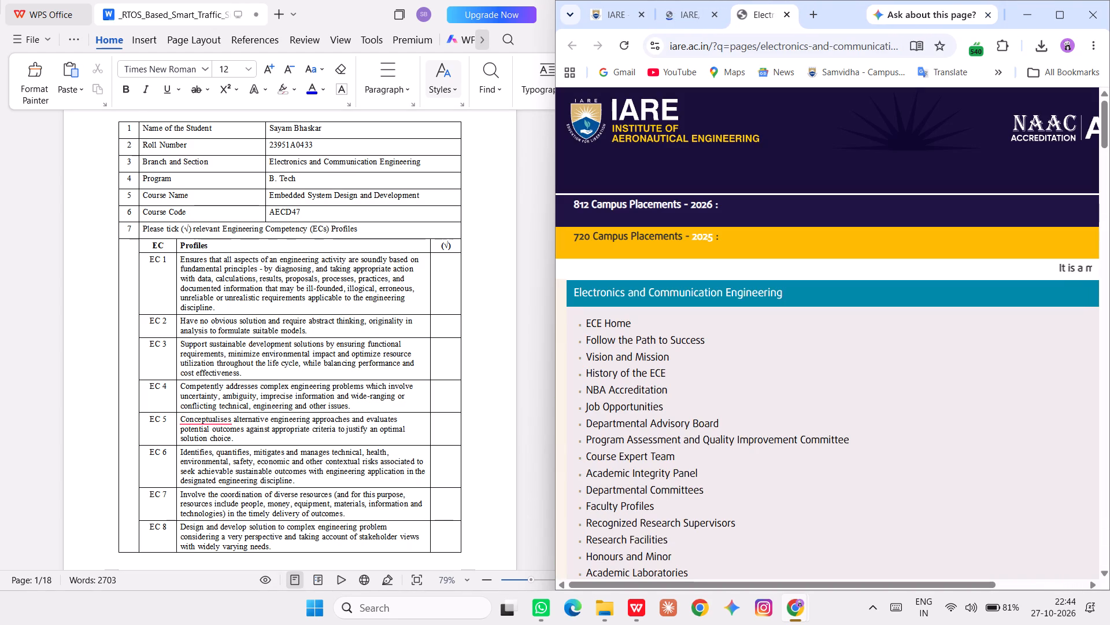
Open the B.Tech Course Catalog - BT23 for the Electronics and Communication Engineering department.
{"action": "scroll", "coordinate": [775, 319], "scroll_direction": "down", "scroll_amount": 4}
{"action": "scroll", "coordinate": [764, 311], "scroll_direction": "up", "scroll_amount": 2}
{"action": "scroll", "coordinate": [765, 314], "scroll_direction": "down", "scroll_amount": 3}
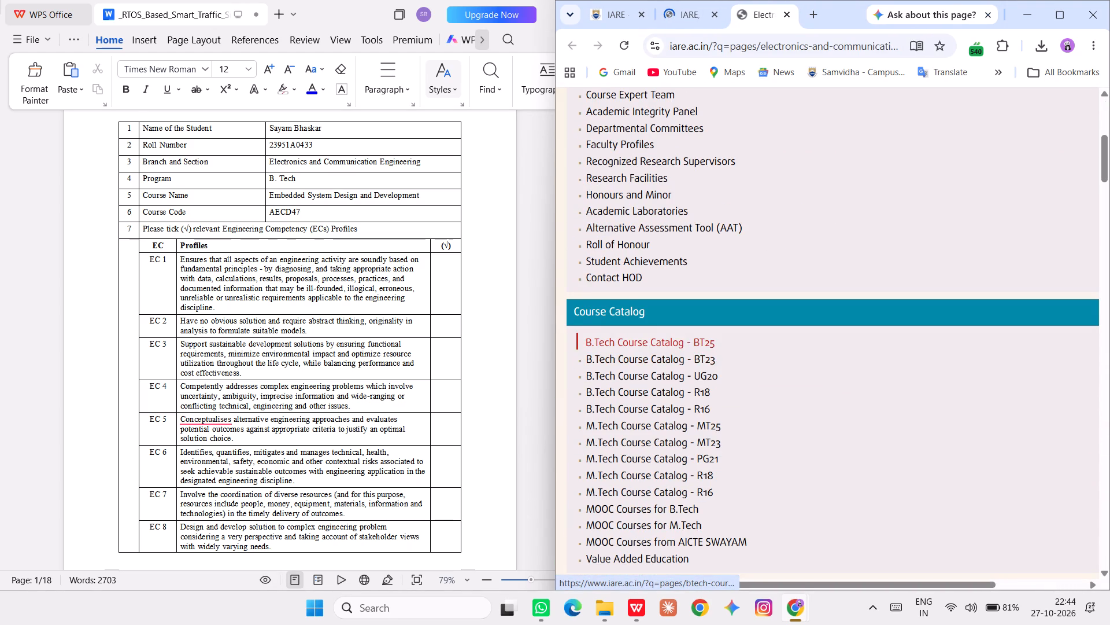
{"action": "left_click", "coordinate": [694, 361]}
{"action": "scroll", "coordinate": [683, 344], "scroll_direction": "down", "scroll_amount": 6}
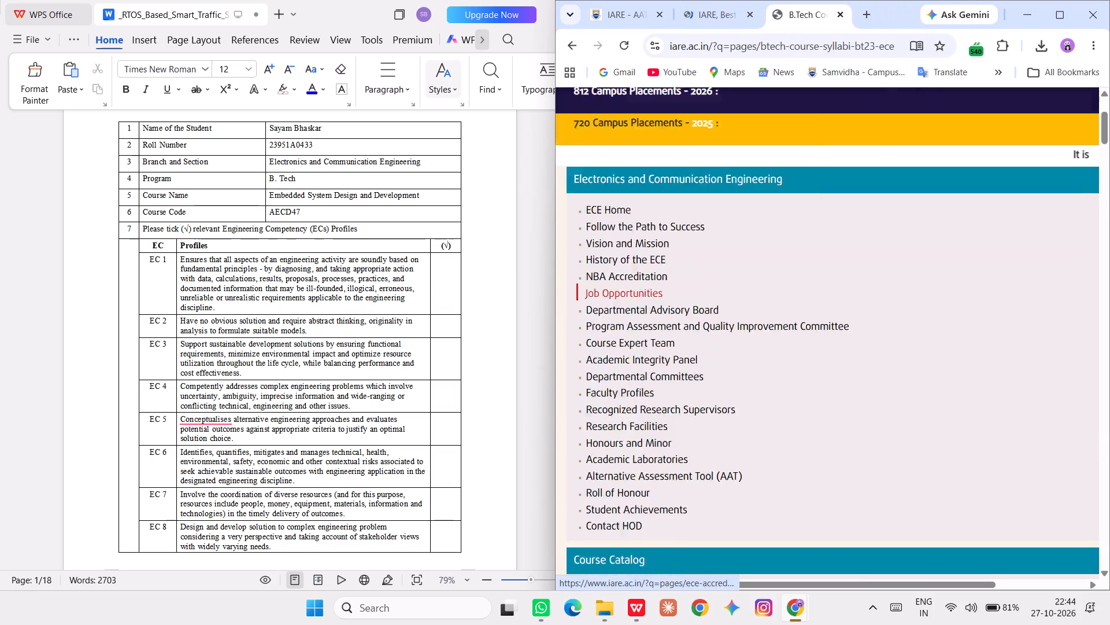
{"action": "left_click", "coordinate": [691, 287]}
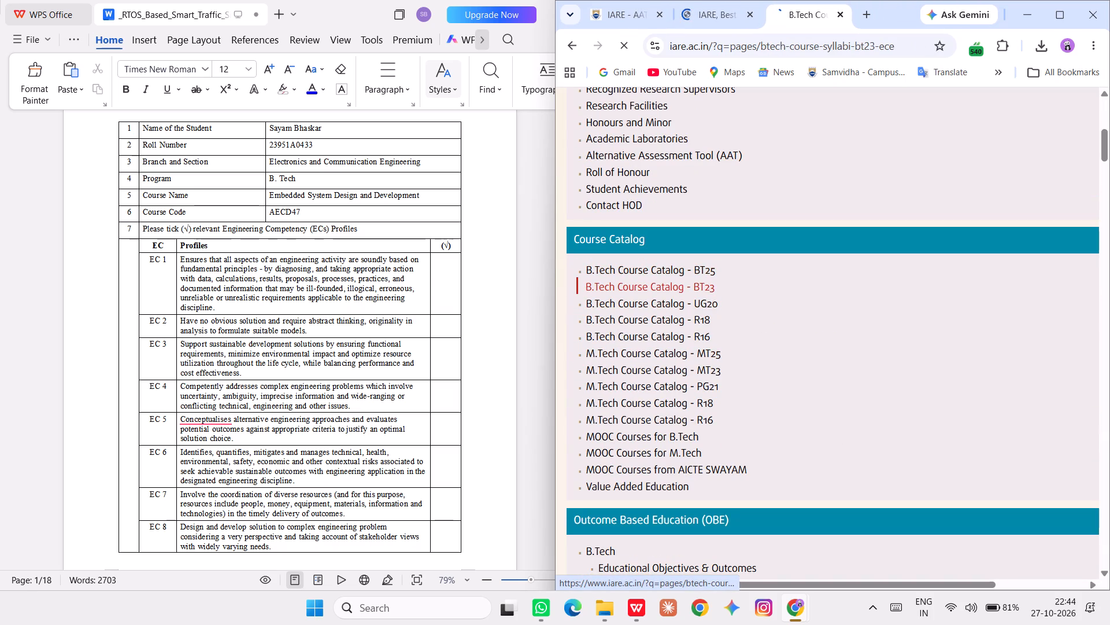
Open the syllabus PDF of AECD47 Embedded System Design and Development from the VII Semester theory courses.
{"action": "scroll", "coordinate": [728, 298], "scroll_direction": "down", "scroll_amount": 17}
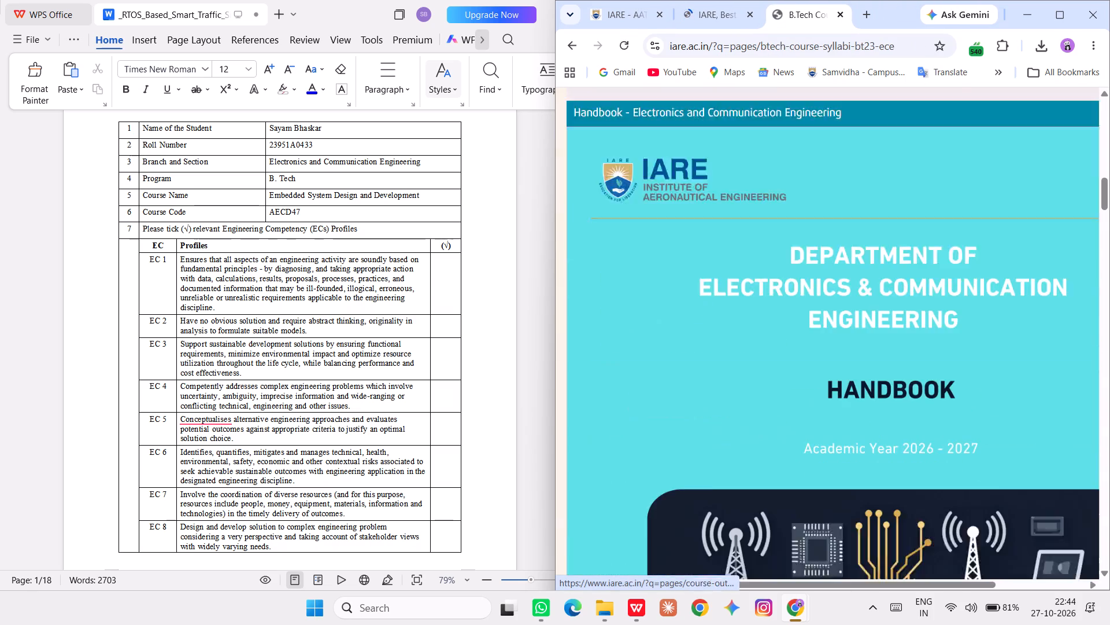
{"action": "scroll", "coordinate": [752, 295], "scroll_direction": "down", "scroll_amount": 20}
{"action": "scroll", "coordinate": [752, 295], "scroll_direction": "down", "scroll_amount": 17}
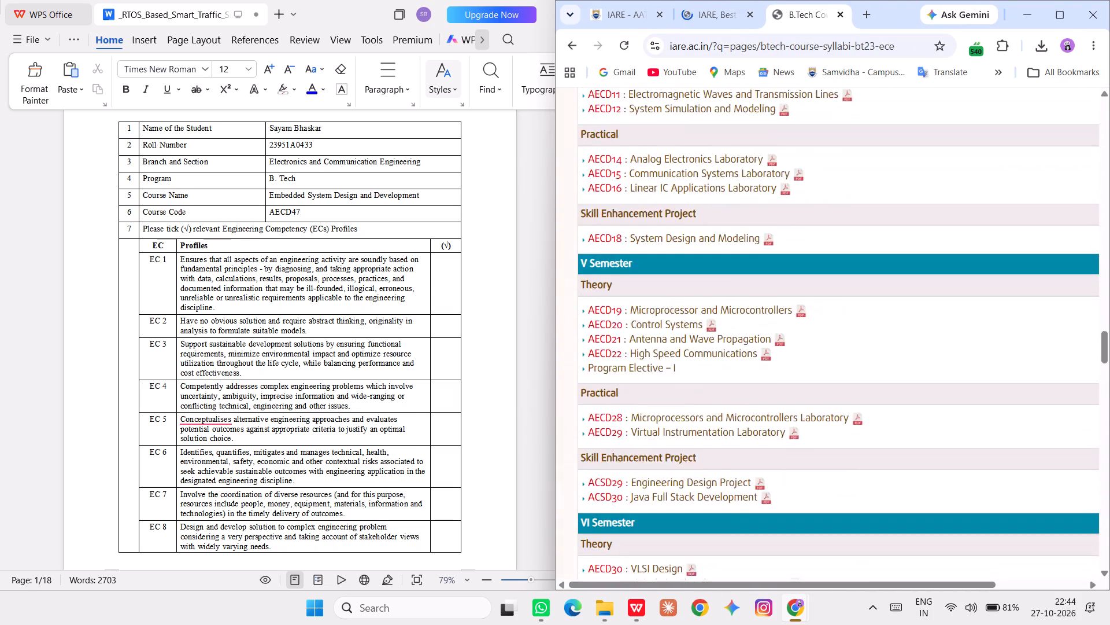
{"action": "scroll", "coordinate": [789, 278], "scroll_direction": "down", "scroll_amount": 8}
{"action": "scroll", "coordinate": [793, 284], "scroll_direction": "up", "scroll_amount": 6}
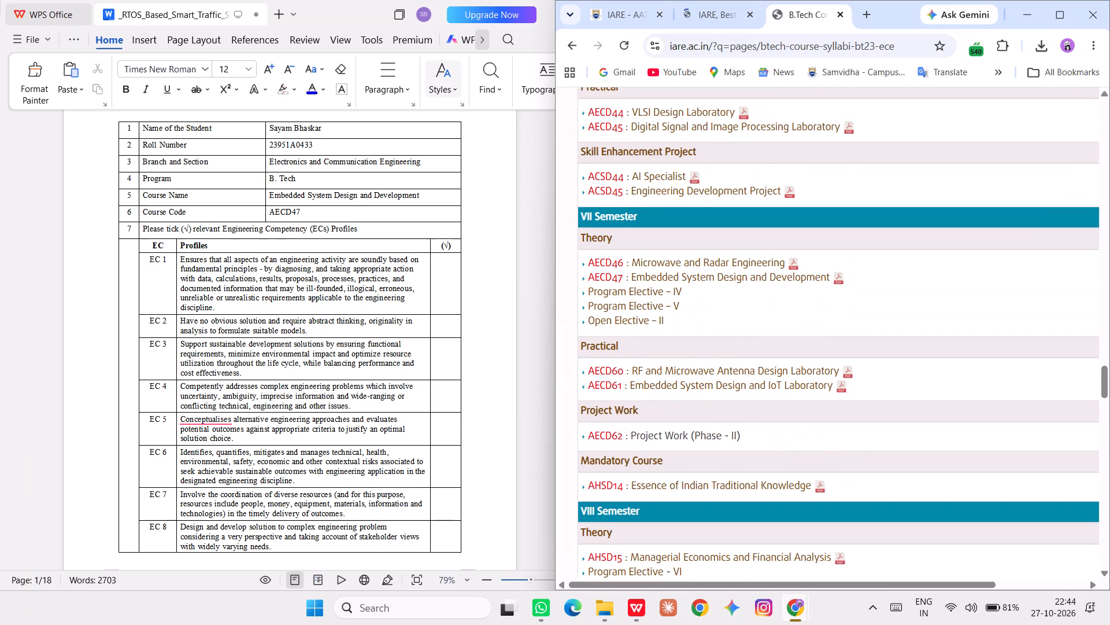
{"action": "left_click", "coordinate": [678, 278]}
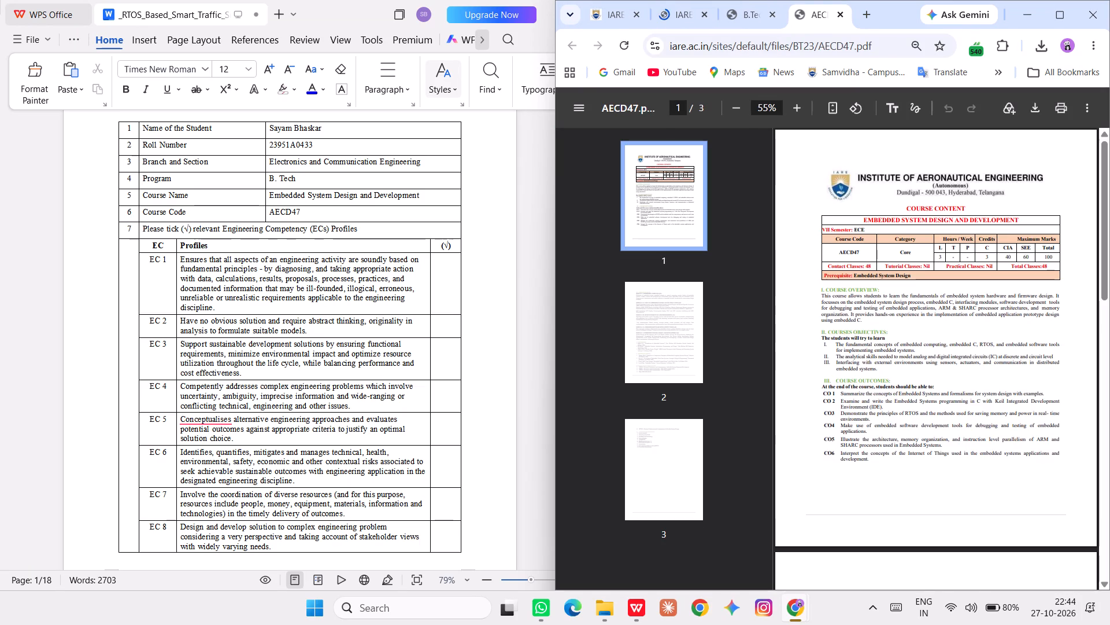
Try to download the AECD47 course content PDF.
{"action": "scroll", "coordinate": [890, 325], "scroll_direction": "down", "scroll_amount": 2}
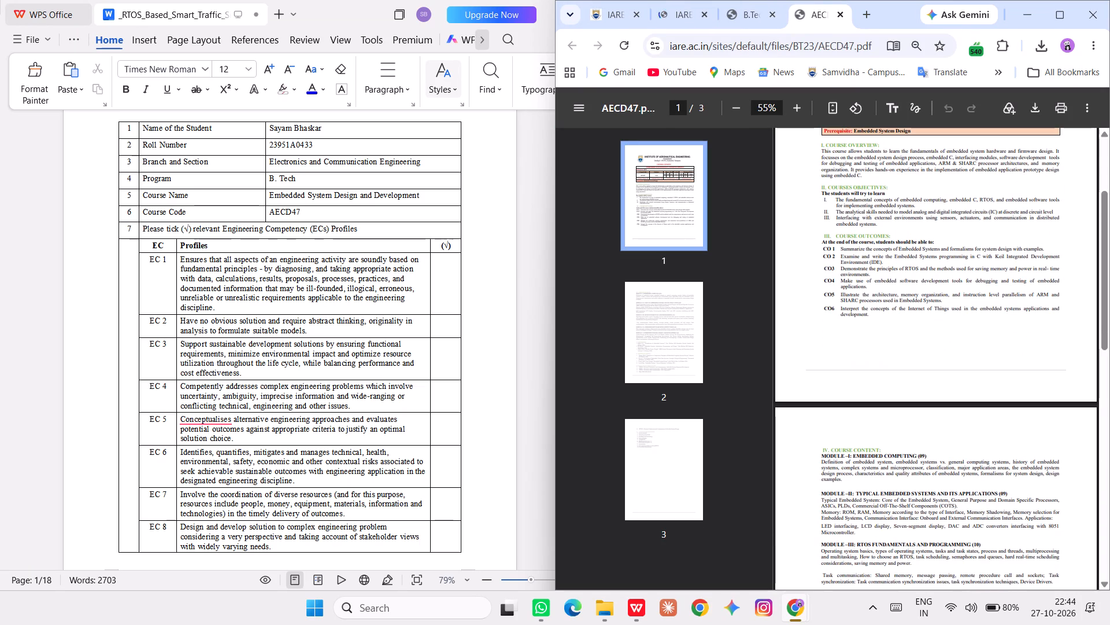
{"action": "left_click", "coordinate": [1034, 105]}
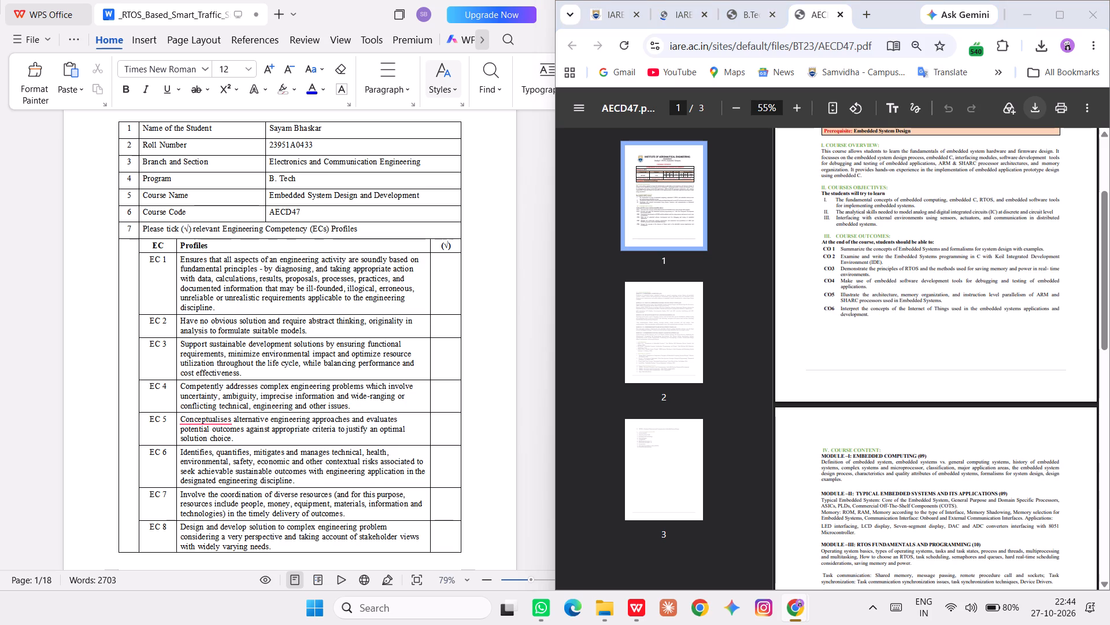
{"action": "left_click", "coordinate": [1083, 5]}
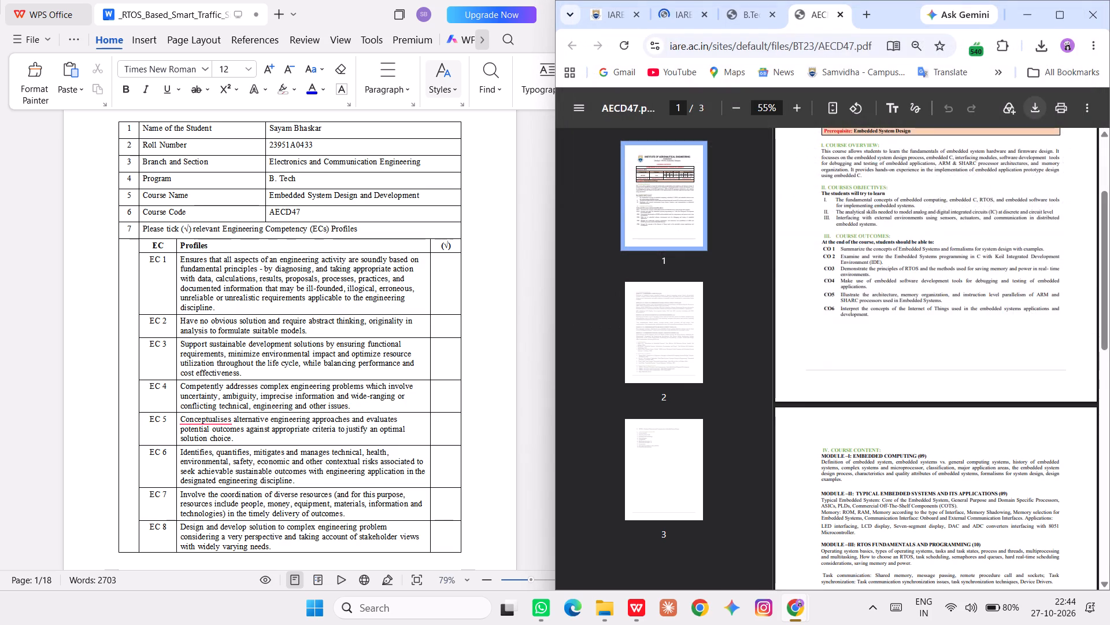
Copy the CO 1 statement on summarizing Embedded Systems concepts from the AECD47 PDF into the CO 1 row of the WPS report's Course Outcomes table.
{"action": "scroll", "coordinate": [990, 293], "scroll_direction": "up", "scroll_amount": 2}
{"action": "scroll", "coordinate": [993, 302], "scroll_direction": "up", "scroll_amount": 1, "text": "ctrl"}
{"action": "scroll", "coordinate": [993, 305], "scroll_direction": "down", "scroll_amount": 1, "text": "ctrl"}
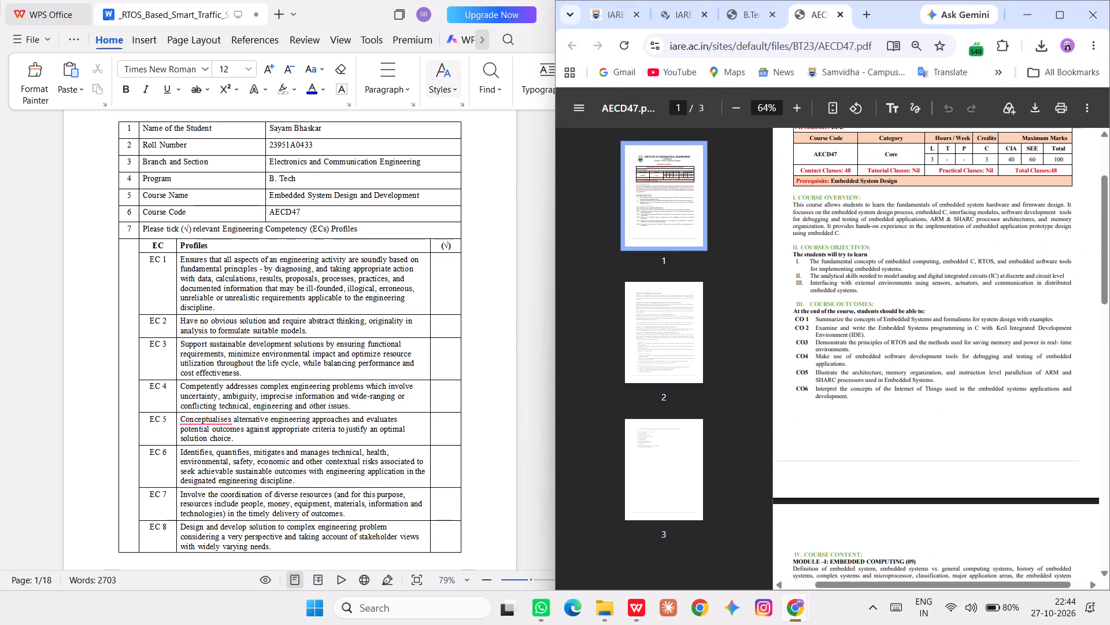
{"action": "left_click_drag", "start_coordinate": [1057, 319], "coordinate": [1022, 315]}
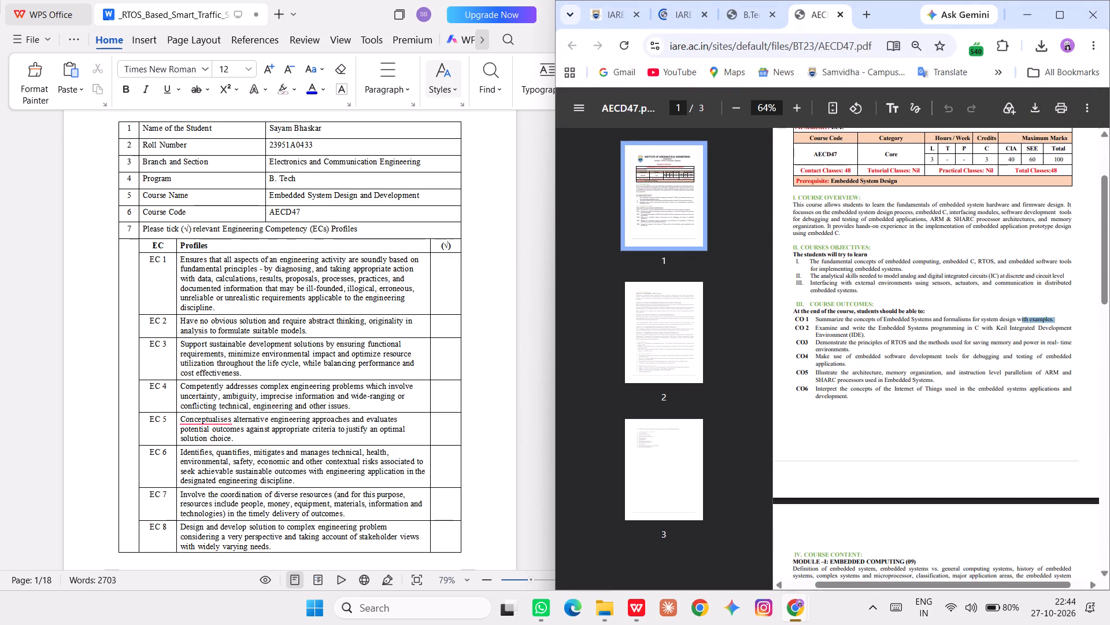
{"action": "key", "text": "ctrl+a"}
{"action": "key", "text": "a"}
{"action": "left_click", "coordinate": [1035, 310]}
{"action": "left_click_drag", "start_coordinate": [1060, 322], "coordinate": [1001, 323]}
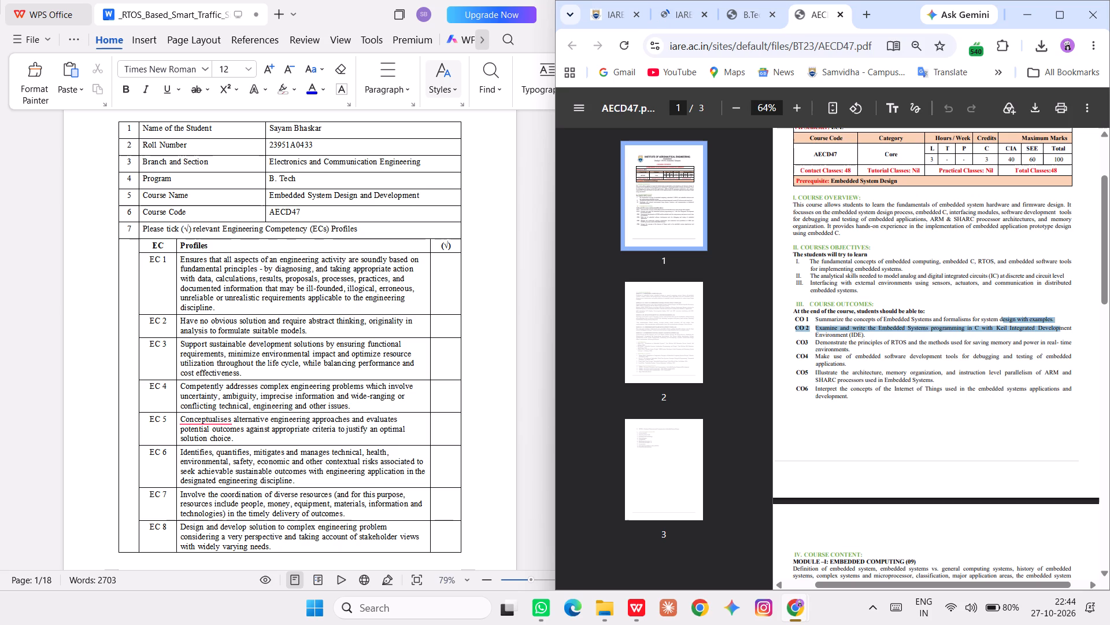
{"action": "left_click_drag", "start_coordinate": [1001, 323], "coordinate": [841, 323]}
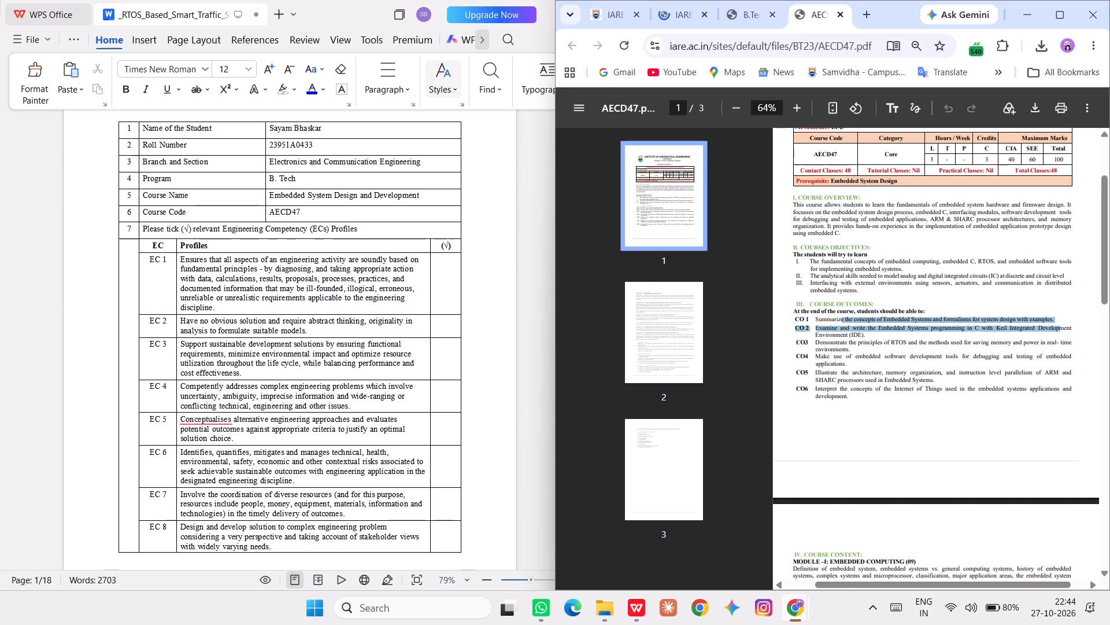
{"action": "left_click", "coordinate": [819, 314]}
{"action": "left_click_drag", "start_coordinate": [813, 321], "coordinate": [996, 318]}
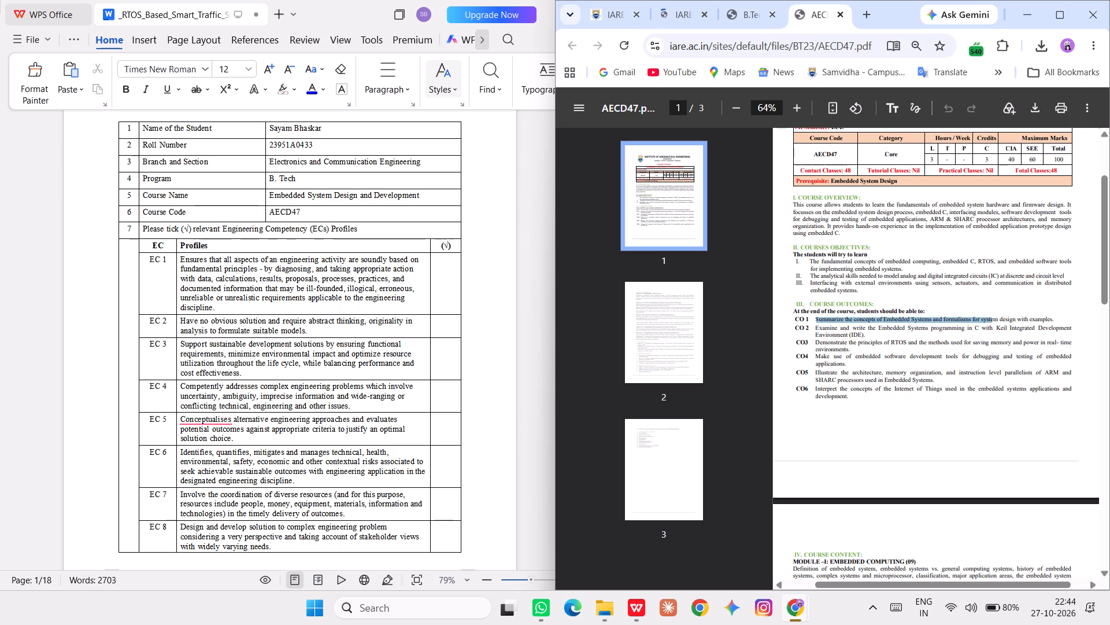
{"action": "left_click_drag", "start_coordinate": [996, 318], "coordinate": [1057, 316]}
{"action": "key", "text": "ctrl+c"}
{"action": "scroll", "coordinate": [425, 297], "scroll_direction": "down", "scroll_amount": 17}
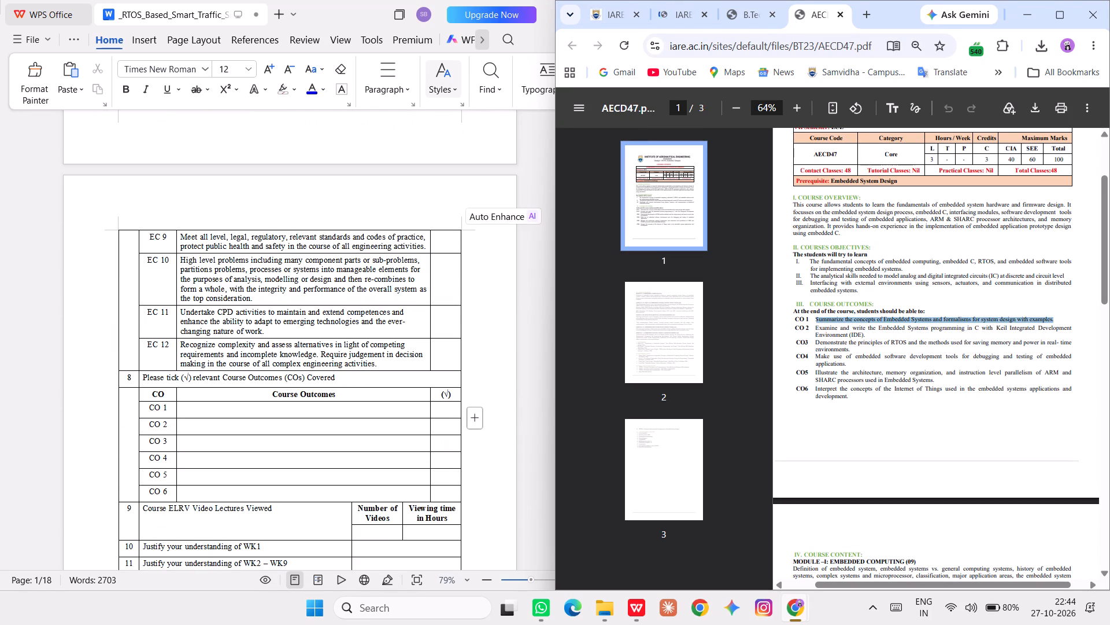
{"action": "left_click", "coordinate": [183, 407]}
{"action": "key", "text": "ctrl+v"}
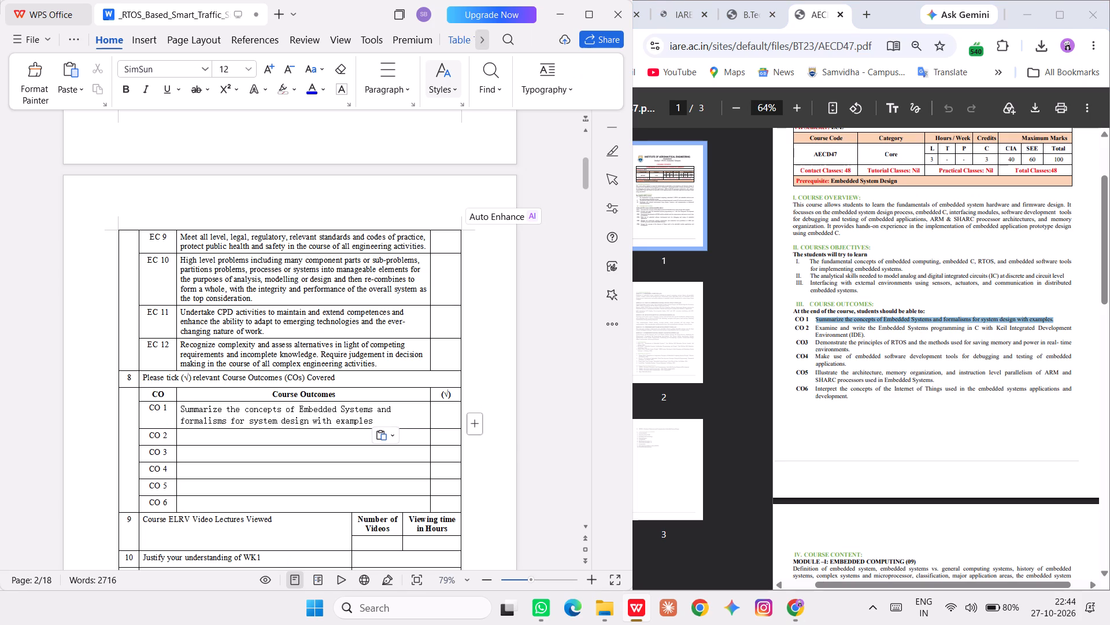
Copy the CO 2 statement on Embedded Systems programming in C with Keil IDE from the PDF into the report's CO 2 row.
{"action": "left_click_drag", "start_coordinate": [867, 339], "coordinate": [811, 336]}
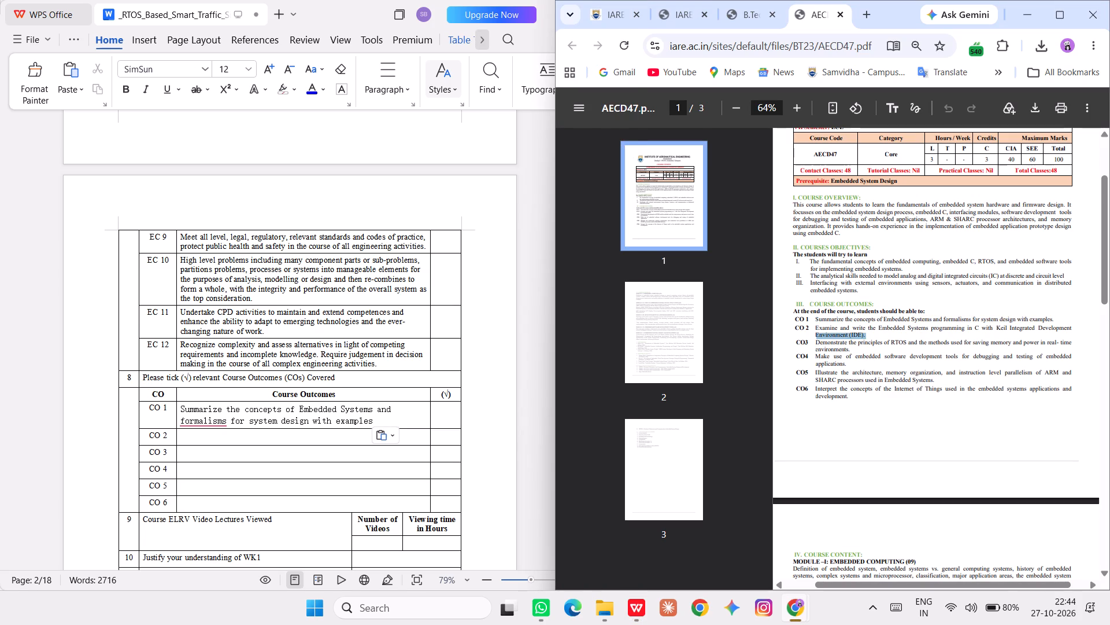
{"action": "left_click_drag", "start_coordinate": [811, 336], "coordinate": [811, 329]}
{"action": "key", "text": "ctrl+c"}
{"action": "key", "text": "ctrl+c"}
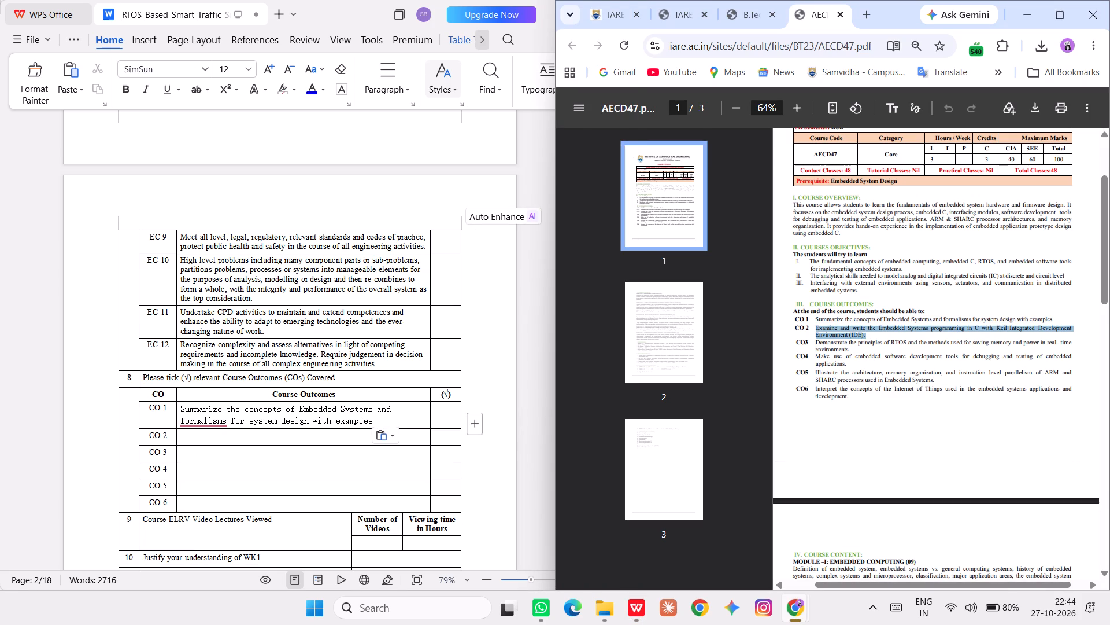
{"action": "left_click", "coordinate": [256, 442]}
{"action": "key", "text": "ctrl+v"}
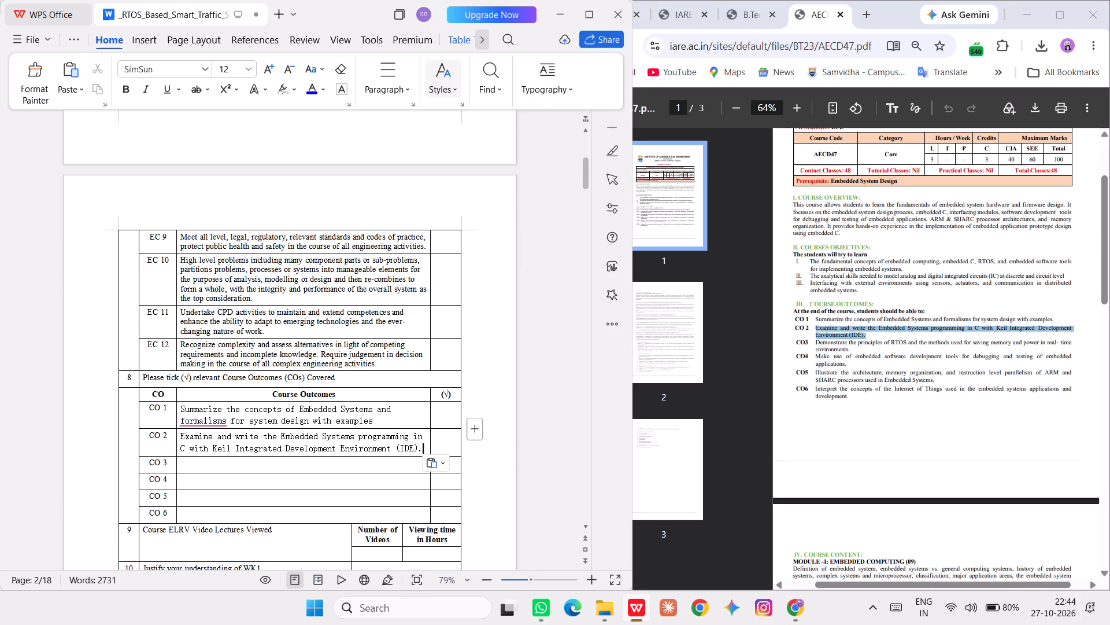
Copy the CO 3 statement on RTOS principles and saving memory and power from the PDF into the report's CO 3 row.
{"action": "left_click_drag", "start_coordinate": [859, 347], "coordinate": [813, 339]}
{"action": "left_click", "coordinate": [844, 339]}
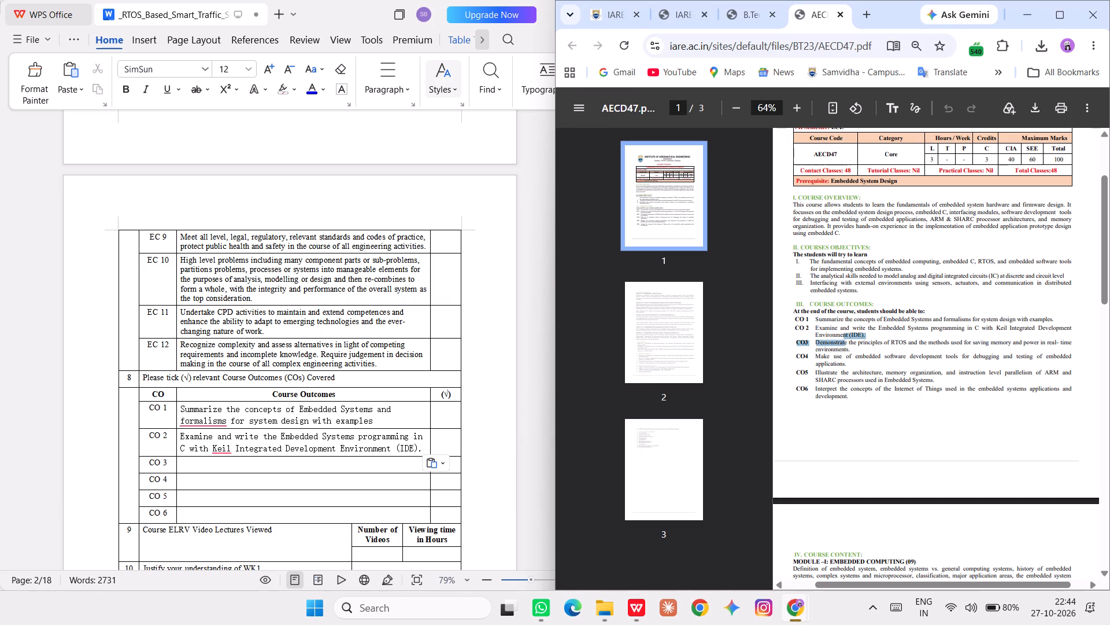
{"action": "left_click", "coordinate": [852, 351]}
{"action": "left_click_drag", "start_coordinate": [852, 351], "coordinate": [820, 350]}
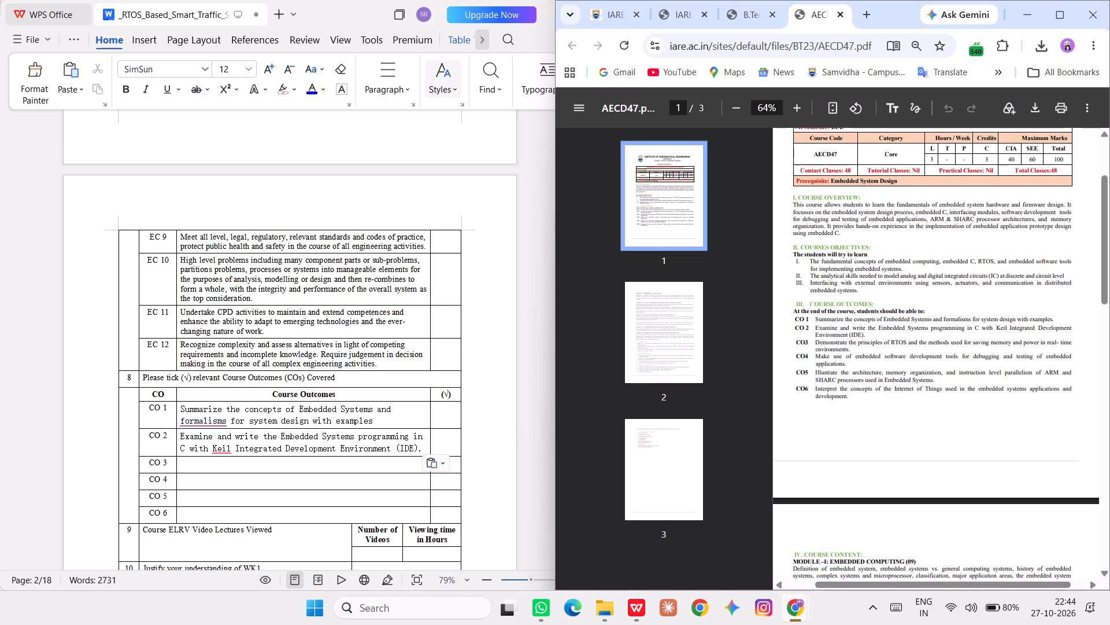
{"action": "left_click_drag", "start_coordinate": [848, 347], "coordinate": [816, 341]}
{"action": "key", "text": "ctrl+c"}
{"action": "key", "text": "ctrl+c"}
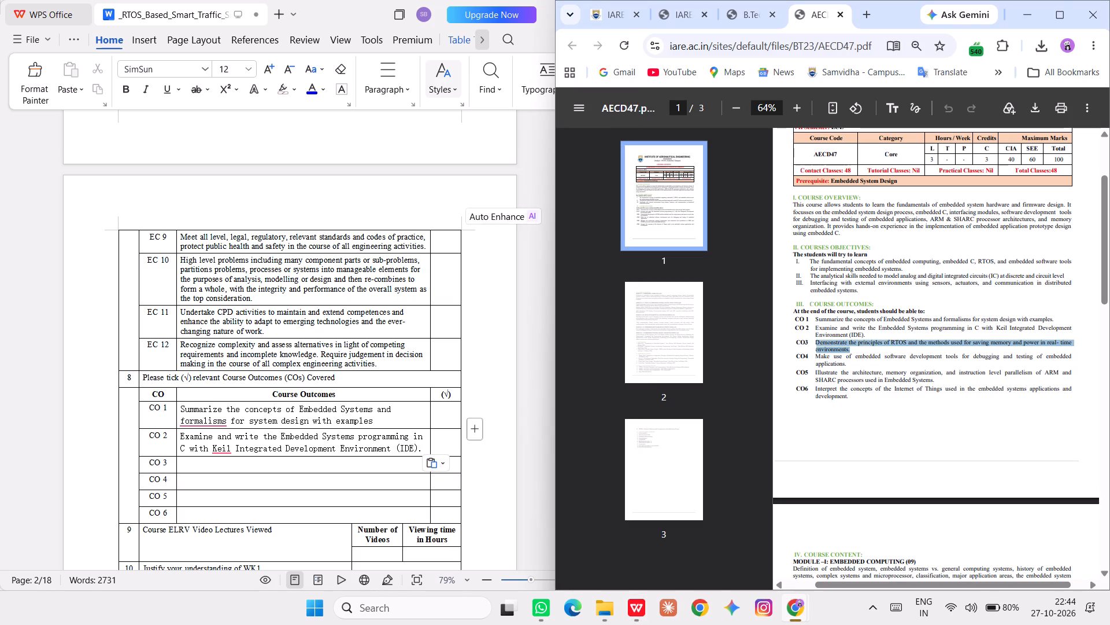
{"action": "left_click", "coordinate": [276, 462]}
{"action": "key", "text": "ctrl+v"}
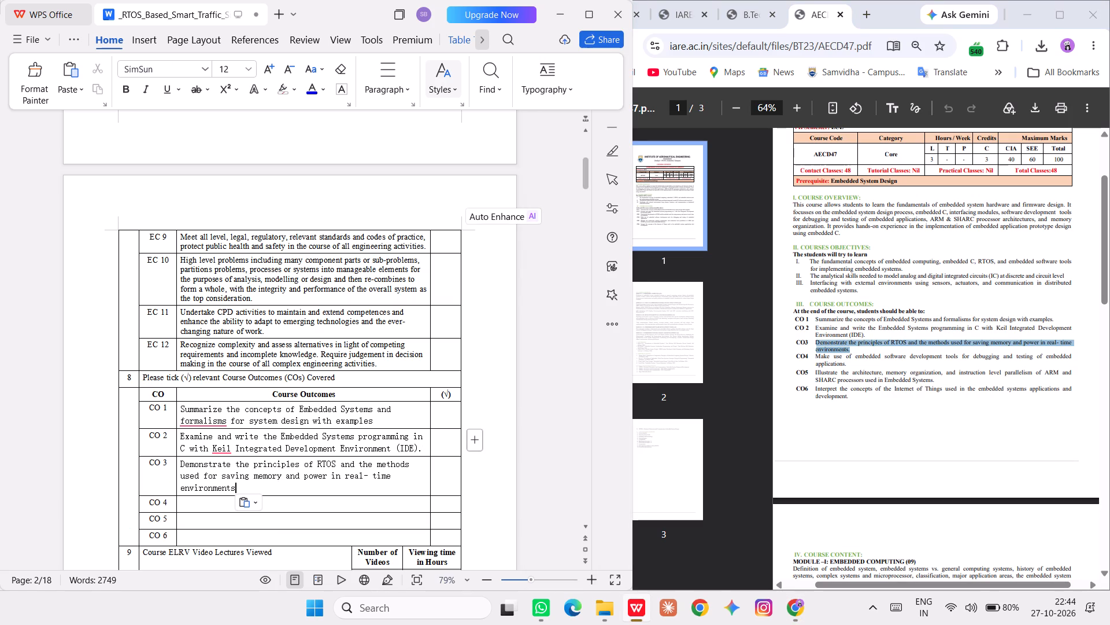
Copy the CO 4 statement on embedded software development tools for debugging and testing from the PDF into the report's CO 4 row.
{"action": "left_click_drag", "start_coordinate": [849, 363], "coordinate": [811, 357]}
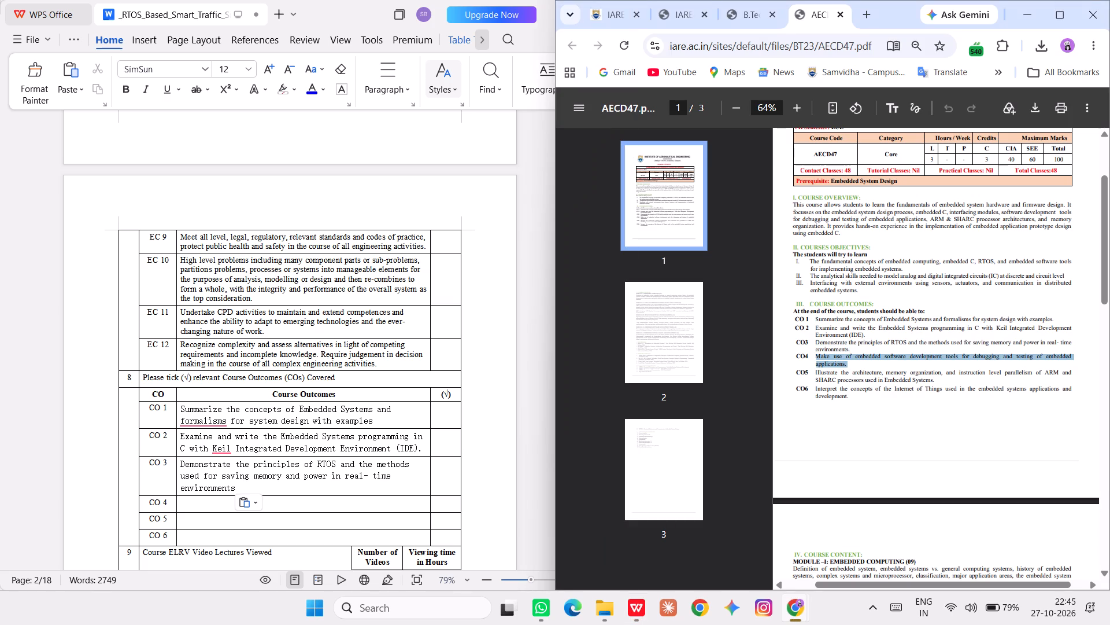
{"action": "key", "text": "ctrl+c"}
{"action": "left_click", "coordinate": [368, 506]}
{"action": "key", "text": "ctrl+v"}
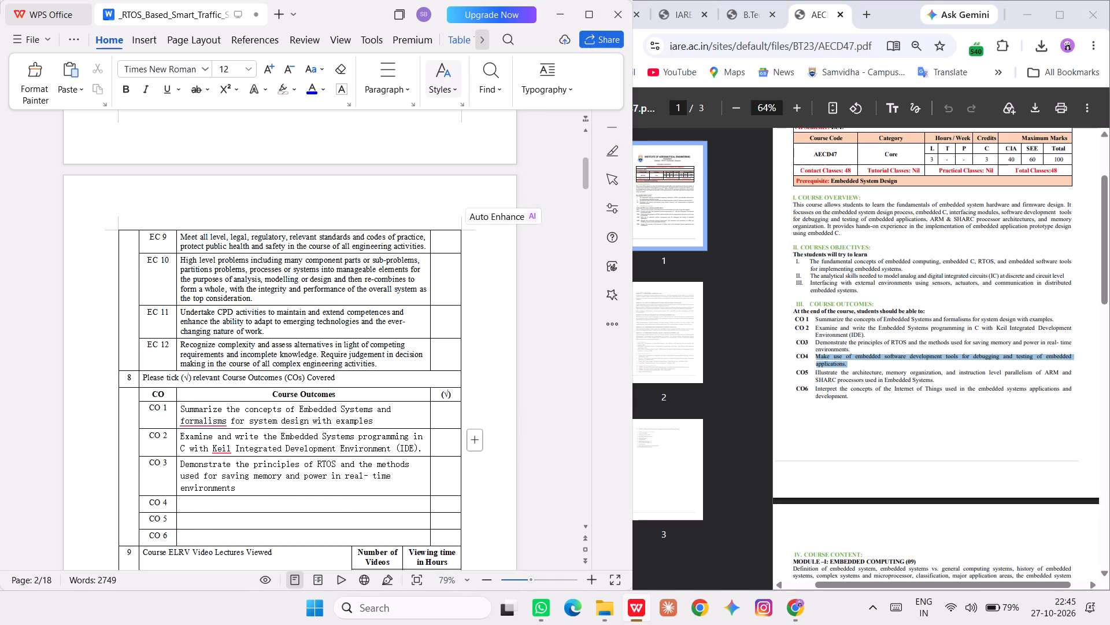
Copy the CO 5 statement on ARM and SHARC processor architecture, memory organization and parallelism from the PDF into the report's CO 5 row.
{"action": "left_click_drag", "start_coordinate": [946, 380], "coordinate": [935, 382]}
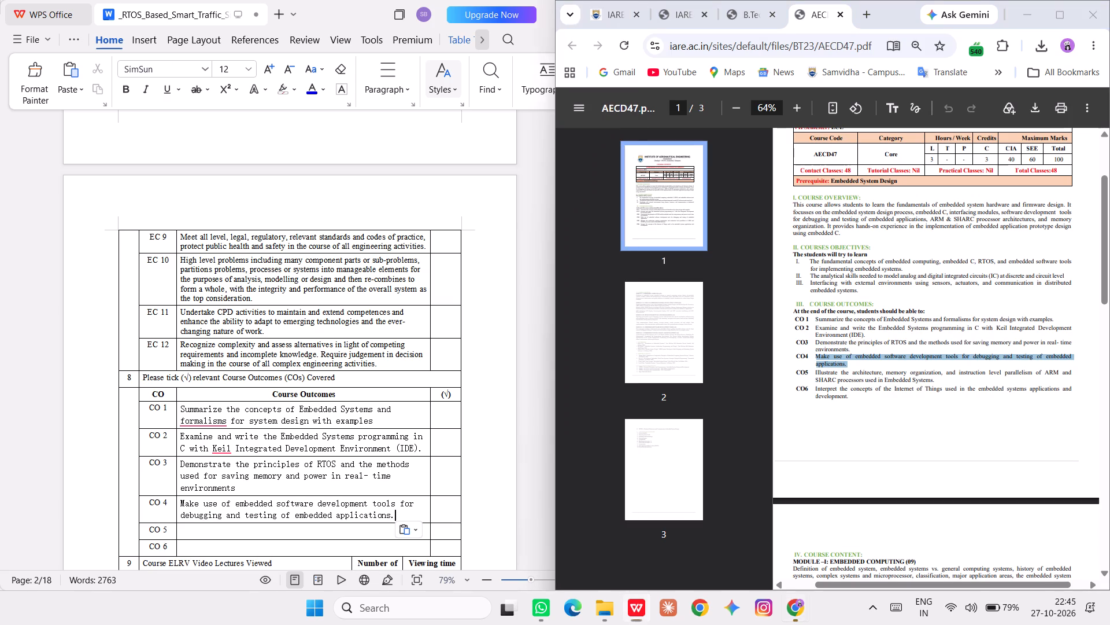
{"action": "left_click_drag", "start_coordinate": [935, 382], "coordinate": [813, 370]}
{"action": "left_click", "coordinate": [942, 369]}
{"action": "left_click_drag", "start_coordinate": [935, 378], "coordinate": [848, 379]}
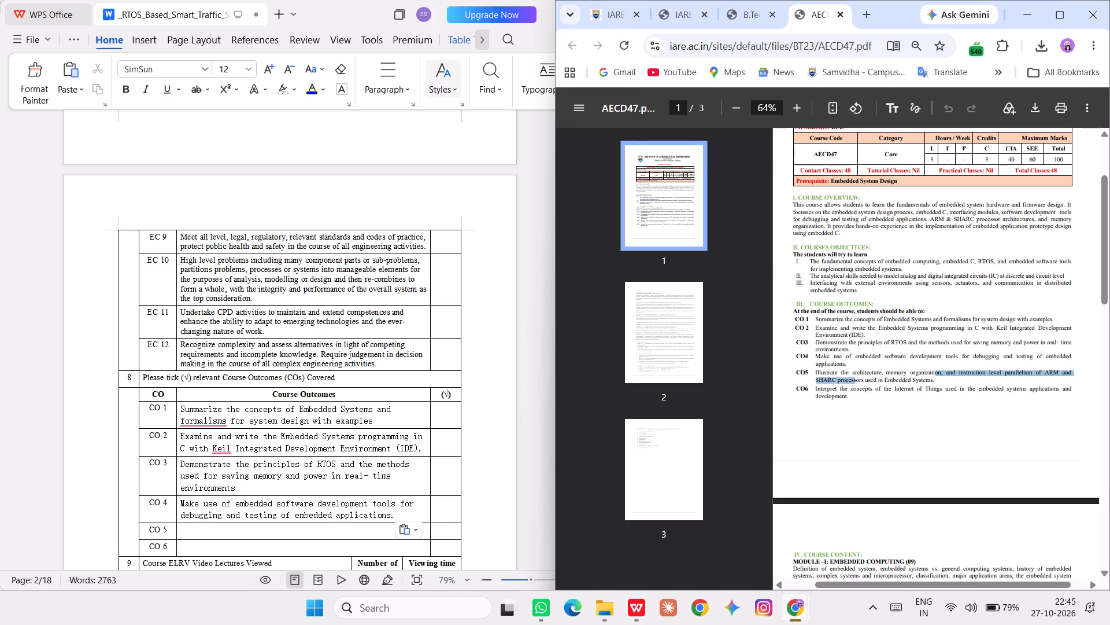
{"action": "left_click_drag", "start_coordinate": [848, 379], "coordinate": [856, 377]}
{"action": "left_click", "coordinate": [952, 377]}
{"action": "left_click_drag", "start_coordinate": [944, 380], "coordinate": [838, 364]}
{"action": "left_click", "coordinate": [845, 365]}
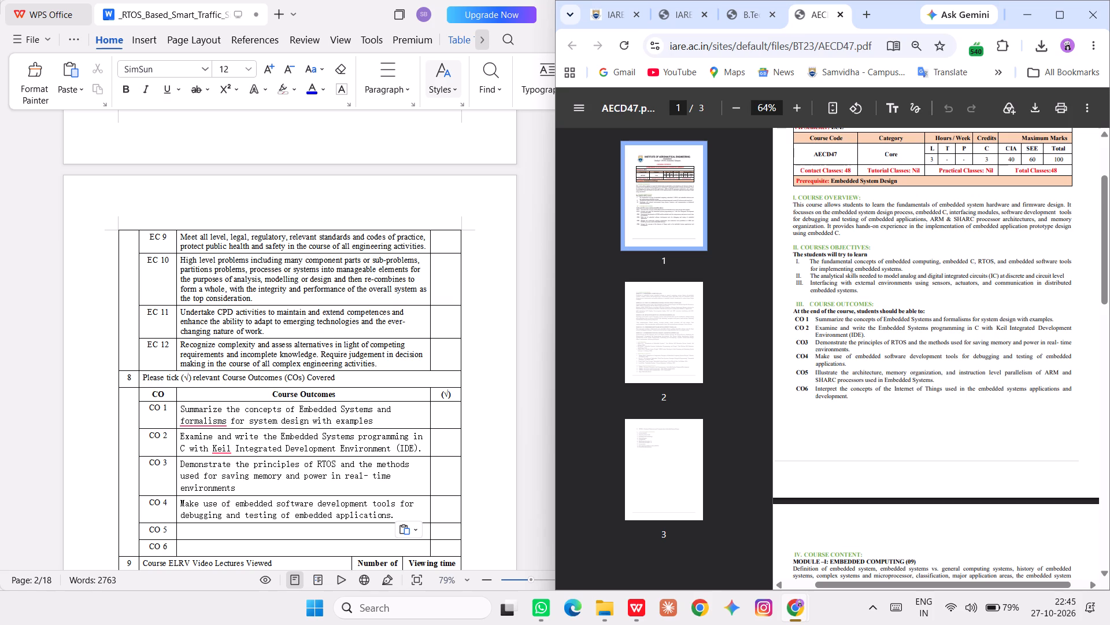
{"action": "left_click_drag", "start_coordinate": [939, 383], "coordinate": [909, 385]}
{"action": "left_click", "coordinate": [937, 380]}
{"action": "left_click_drag", "start_coordinate": [938, 380], "coordinate": [903, 385]}
{"action": "left_click_drag", "start_coordinate": [903, 385], "coordinate": [822, 372]}
{"action": "left_click_drag", "start_coordinate": [812, 372], "coordinate": [927, 378]}
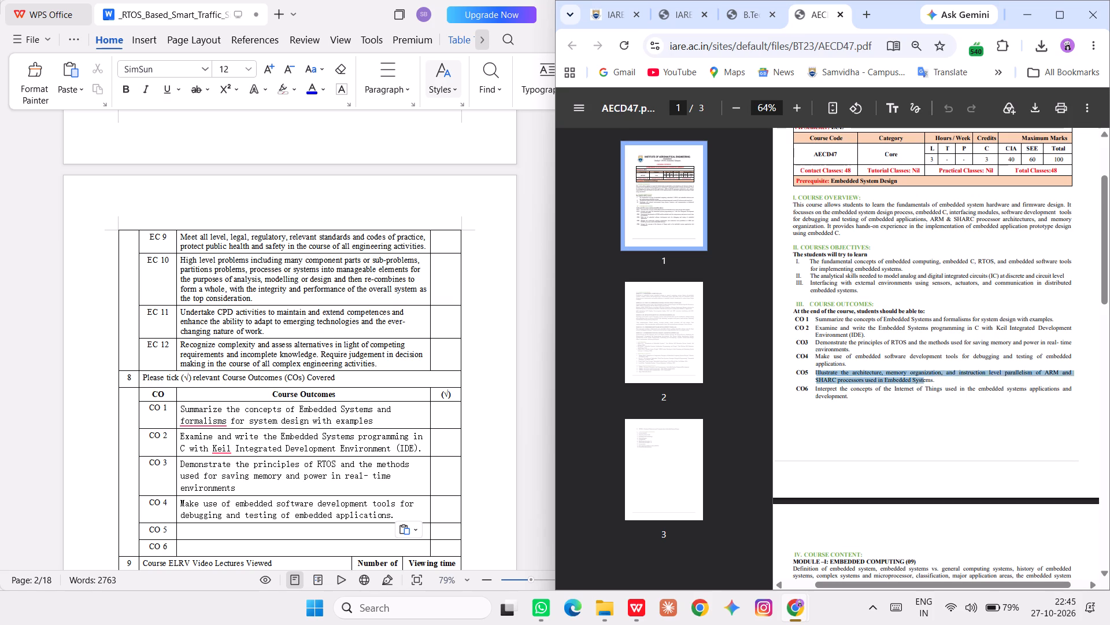
{"action": "left_click_drag", "start_coordinate": [927, 378], "coordinate": [936, 381]}
{"action": "key", "text": "ctrl+c"}
{"action": "scroll", "coordinate": [497, 428], "scroll_direction": "down", "scroll_amount": 2}
{"action": "left_click", "coordinate": [295, 438]}
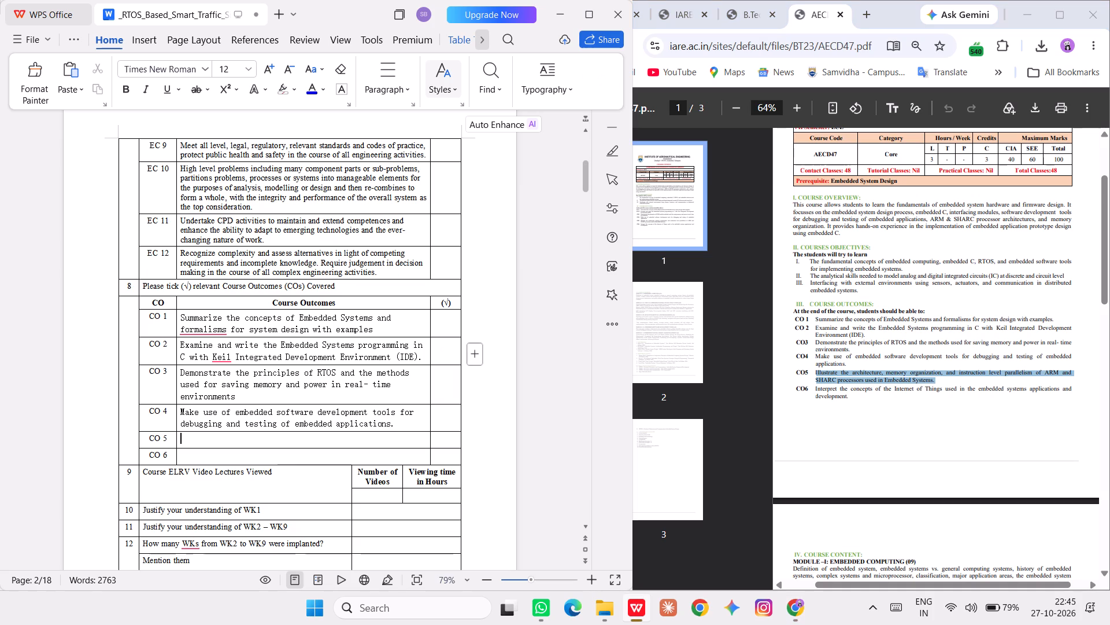
{"action": "key", "text": "ctrl+v"}
Copy the CO 6 statement on Internet of Things concepts in embedded systems applications from the PDF into the report's CO 6 row.
{"action": "scroll", "coordinate": [906, 432], "scroll_direction": "down", "scroll_amount": 1}
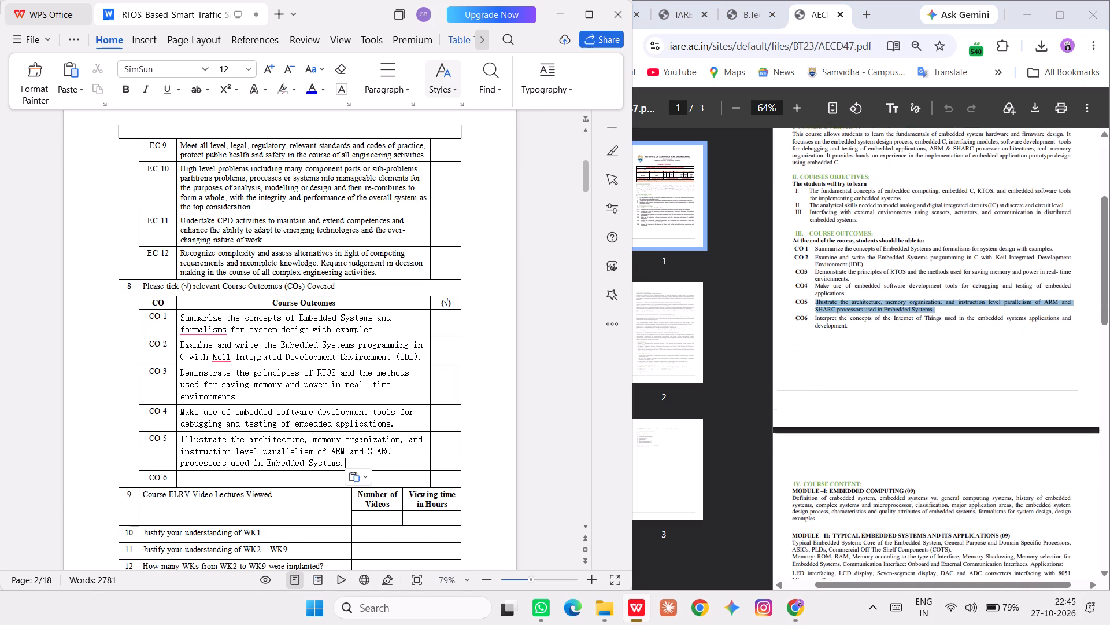
{"action": "left_click_drag", "start_coordinate": [856, 323], "coordinate": [820, 319]}
{"action": "left_click", "coordinate": [852, 326]}
{"action": "left_click_drag", "start_coordinate": [863, 327], "coordinate": [843, 329]}
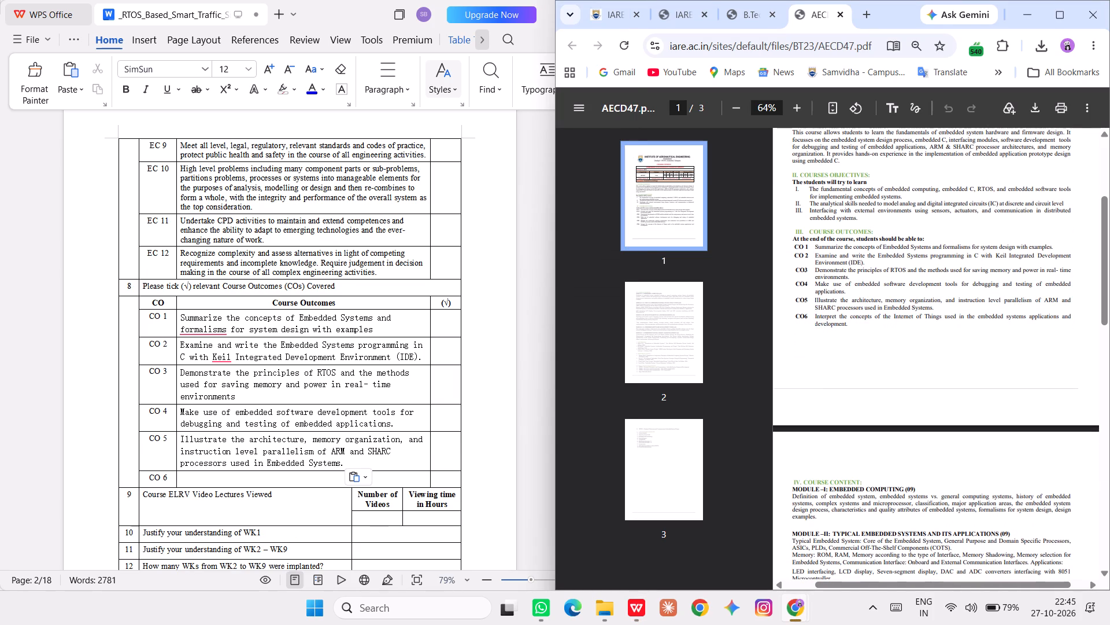
{"action": "left_click_drag", "start_coordinate": [843, 329], "coordinate": [807, 323]}
{"action": "left_click", "coordinate": [830, 320]}
{"action": "left_click_drag", "start_coordinate": [849, 328], "coordinate": [813, 326]}
{"action": "left_click_drag", "start_coordinate": [813, 326], "coordinate": [810, 323]}
{"action": "key", "text": "ctrl+c"}
{"action": "key", "text": "ctrl+c"}
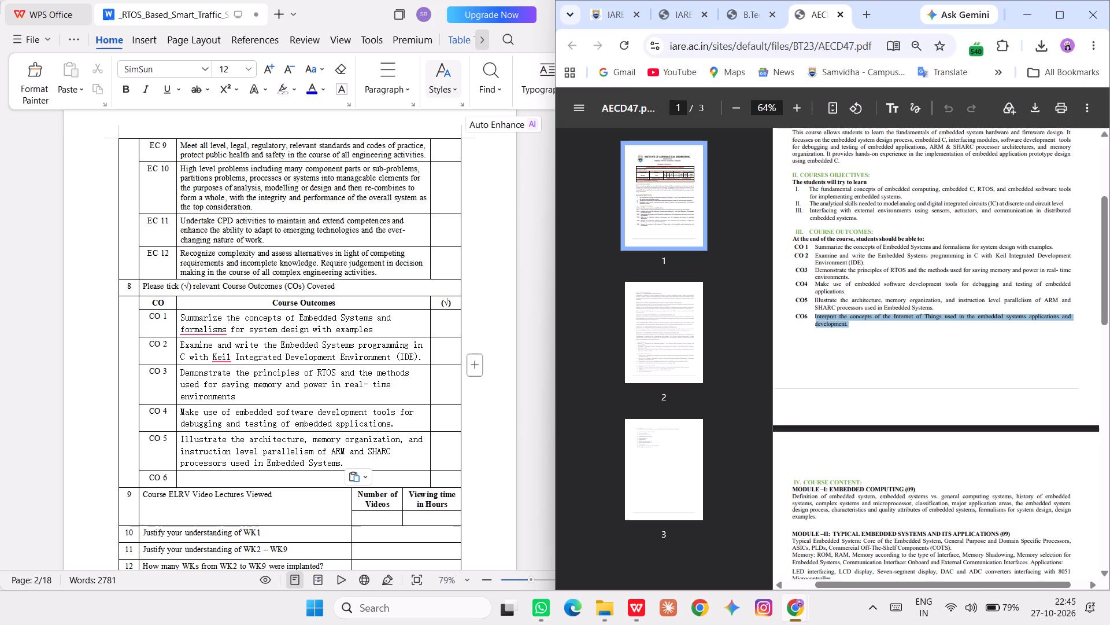
{"action": "left_click", "coordinate": [249, 481]}
{"action": "key", "text": "ctrl+v"}
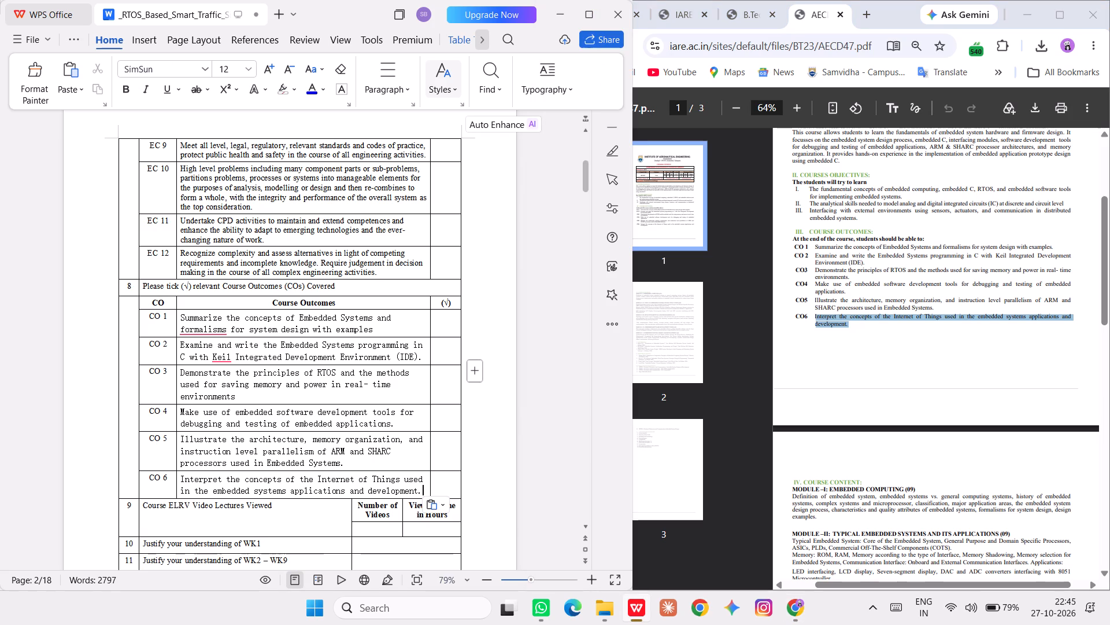
{"action": "left_click", "coordinate": [890, 384]}
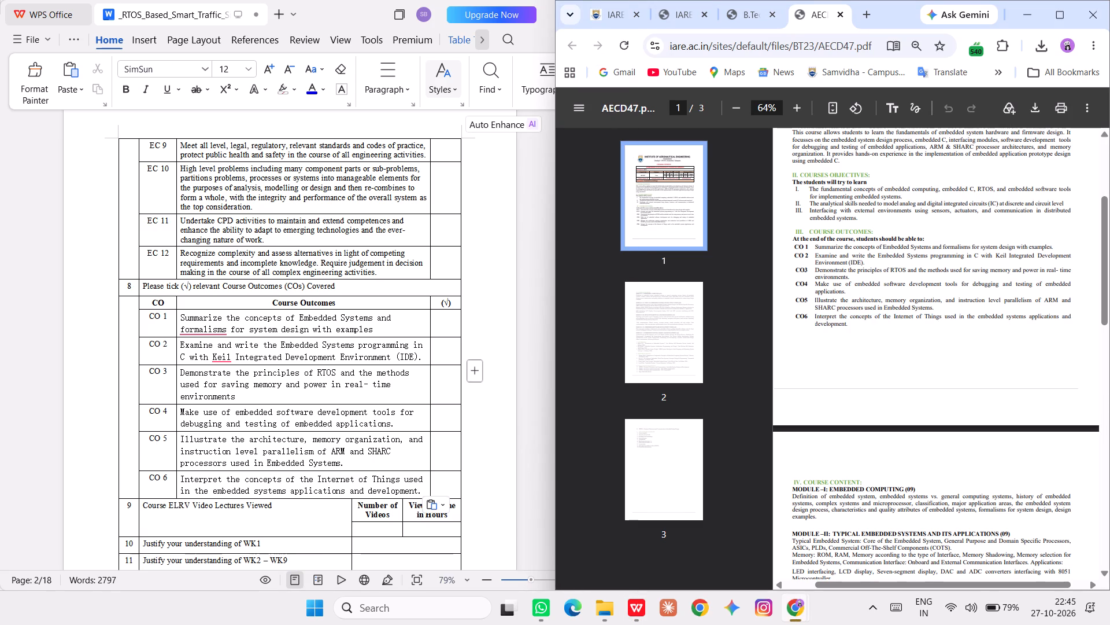
Change the font of all six course outcome statements in the report's table to Times New Roman.
{"action": "left_click_drag", "start_coordinate": [419, 491], "coordinate": [193, 315]}
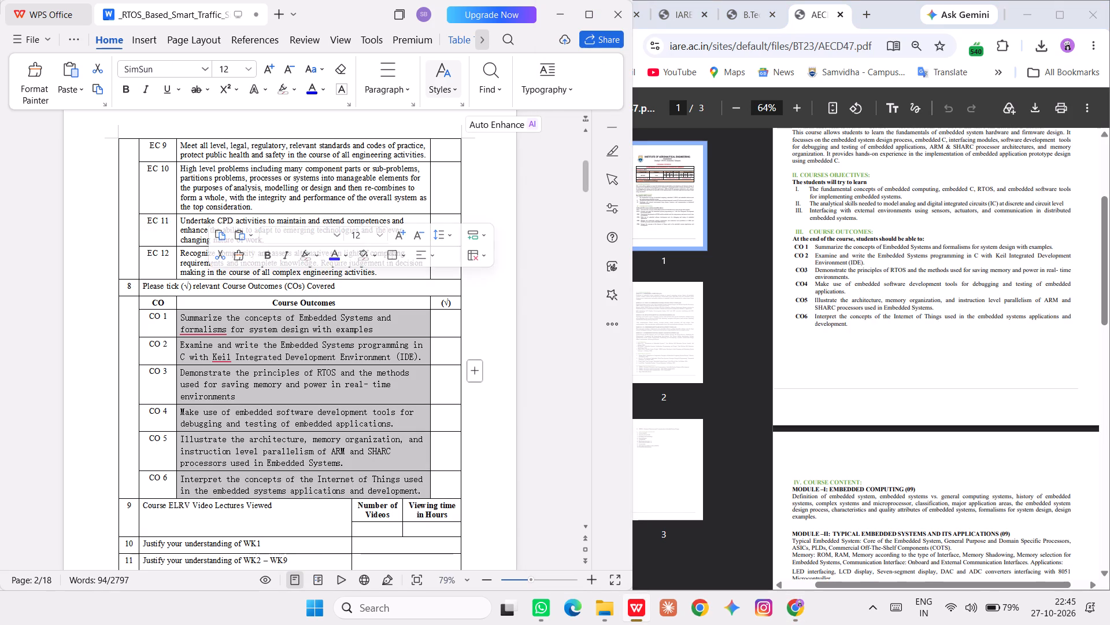
{"action": "left_click", "coordinate": [339, 233]}
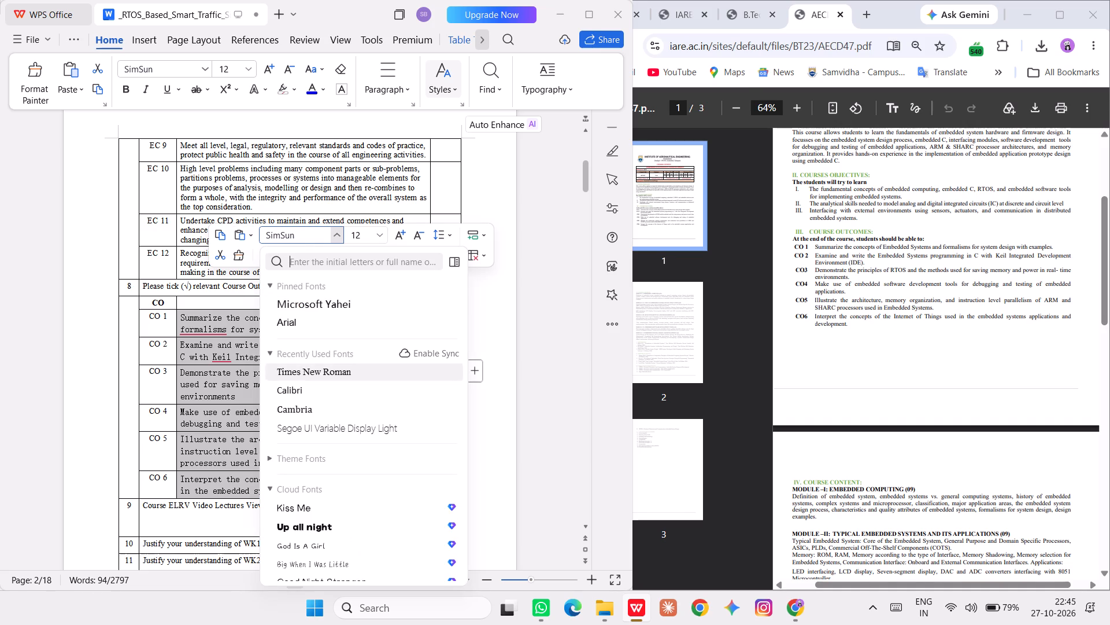
{"action": "left_click", "coordinate": [327, 375]}
{"action": "left_click", "coordinate": [534, 381]}
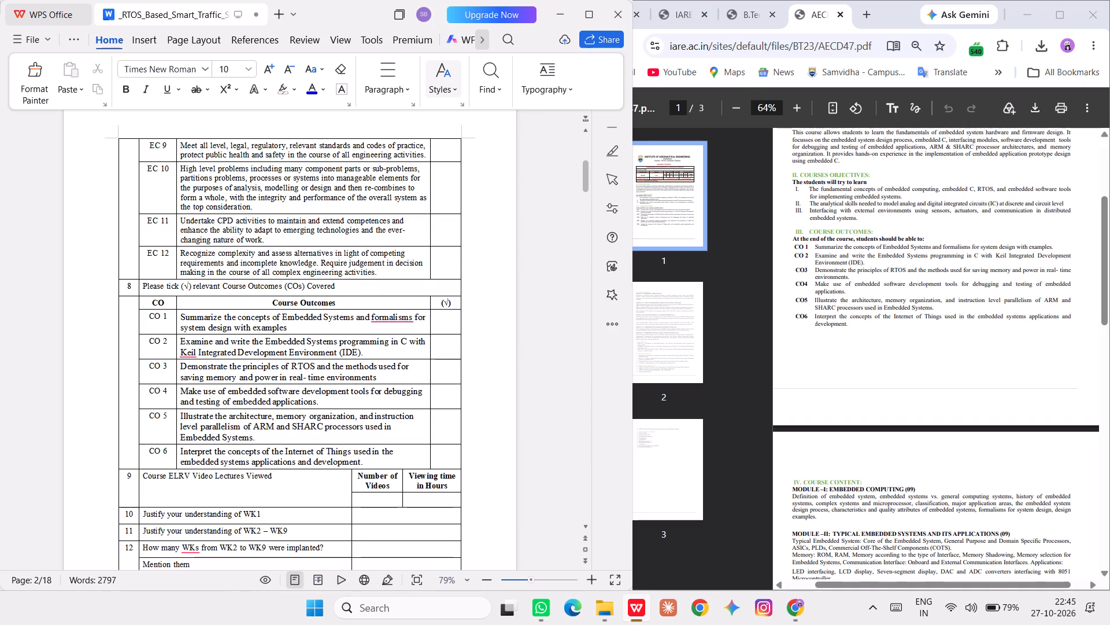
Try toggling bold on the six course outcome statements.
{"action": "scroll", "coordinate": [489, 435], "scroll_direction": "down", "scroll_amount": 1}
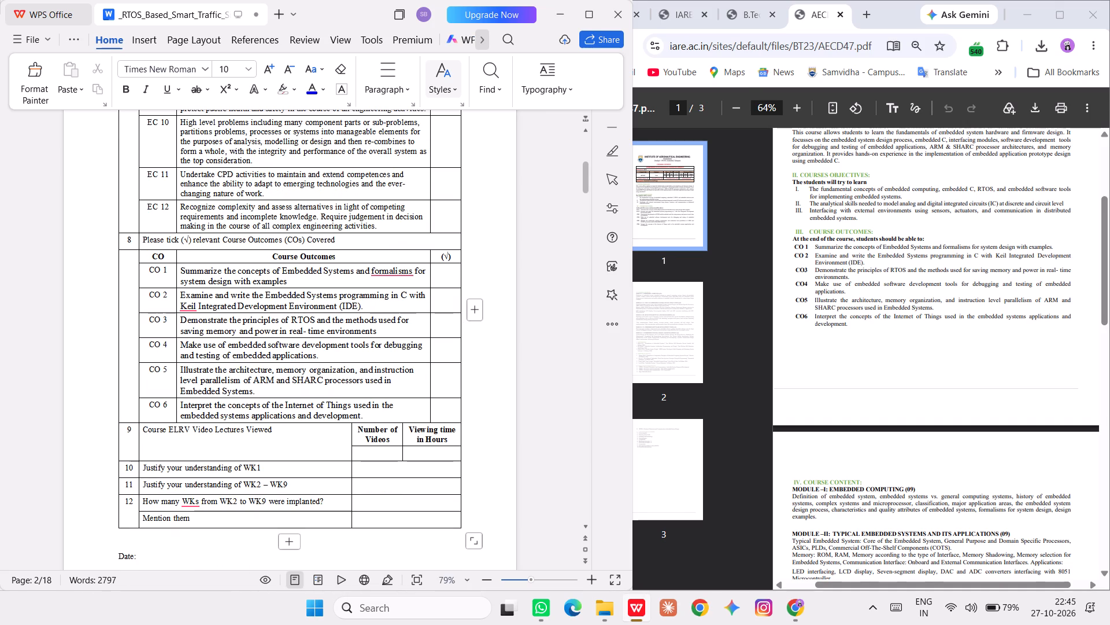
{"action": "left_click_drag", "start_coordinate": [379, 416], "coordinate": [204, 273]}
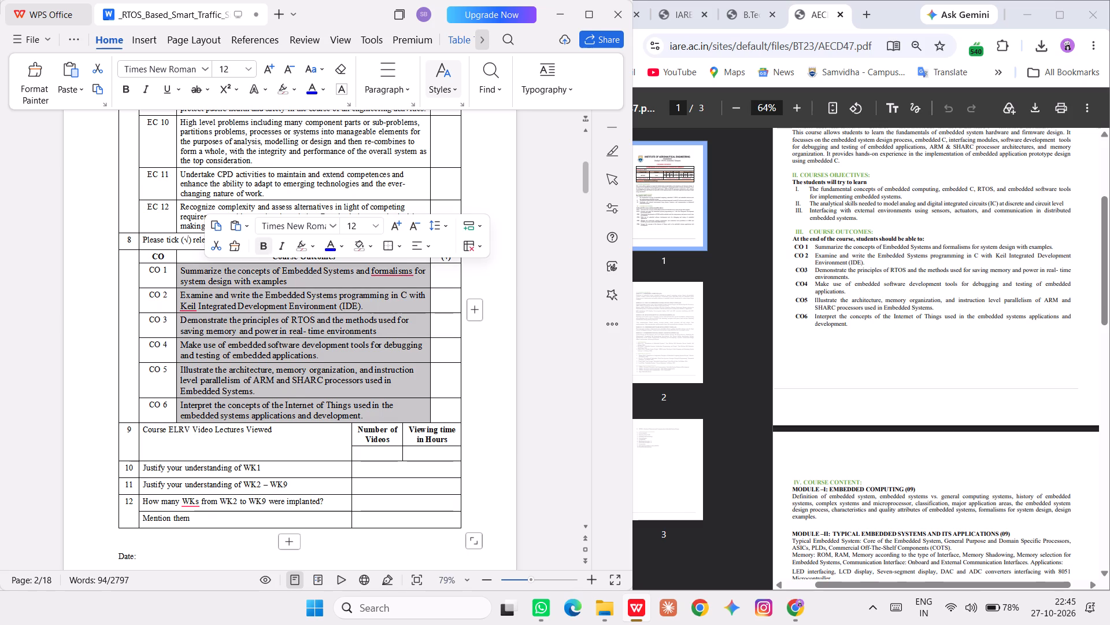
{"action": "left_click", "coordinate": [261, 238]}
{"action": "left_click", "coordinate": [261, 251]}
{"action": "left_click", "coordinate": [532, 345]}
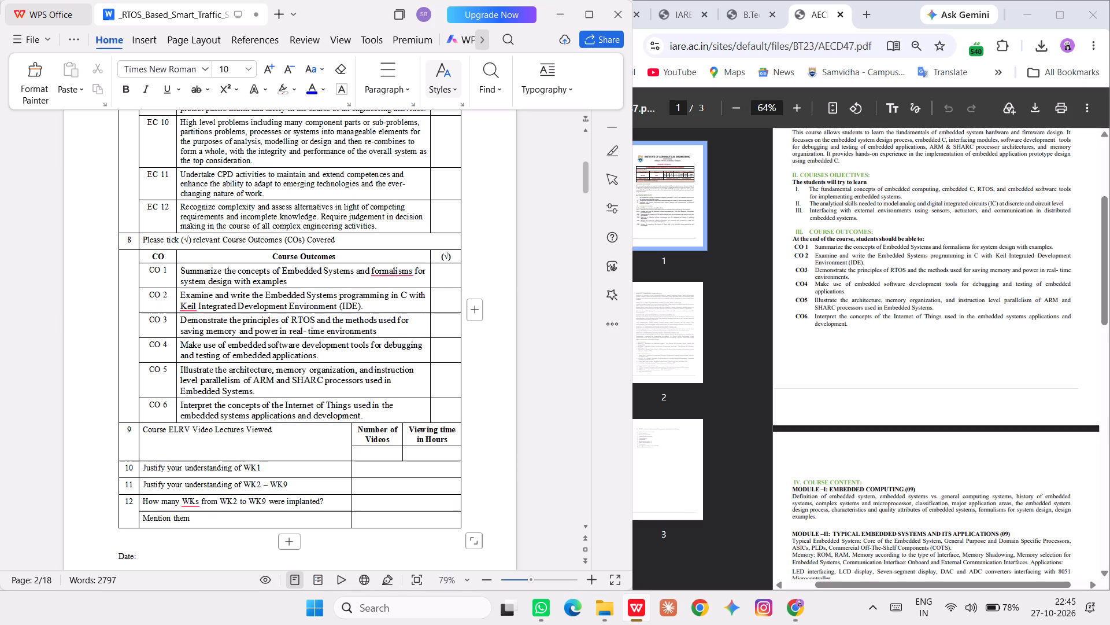
Check the text size used in the EC 12 row and set the six course outcome statements to size 11.
{"action": "left_click_drag", "start_coordinate": [399, 221], "coordinate": [380, 202]}
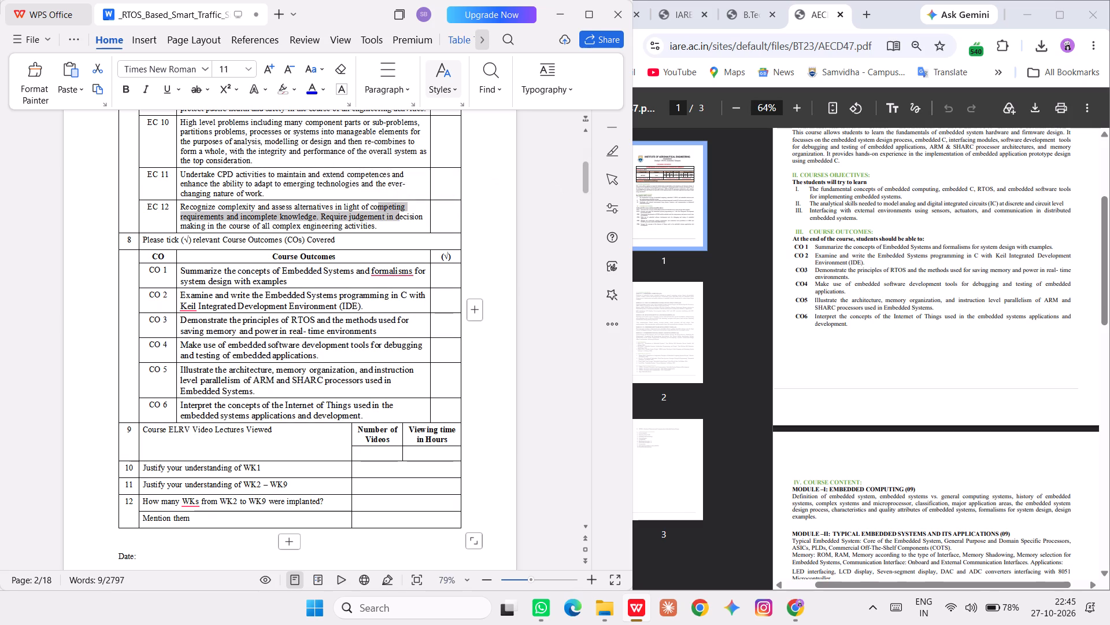
{"action": "left_click", "coordinate": [393, 400]}
{"action": "left_click_drag", "start_coordinate": [373, 416], "coordinate": [224, 287]}
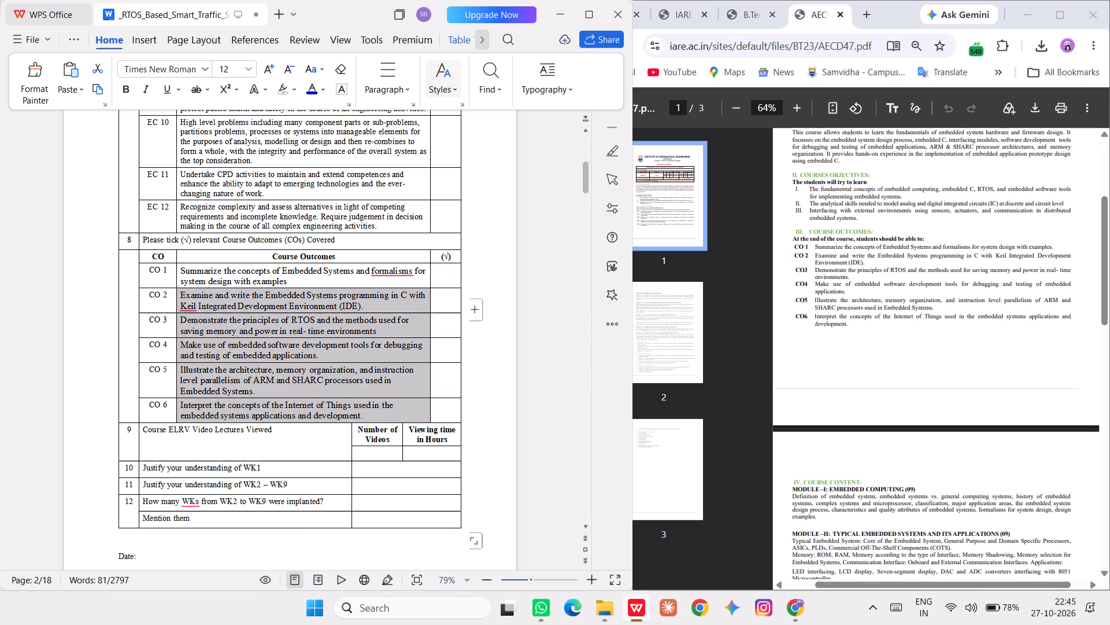
{"action": "left_click_drag", "start_coordinate": [224, 287], "coordinate": [212, 265]}
{"action": "left_click", "coordinate": [387, 219]}
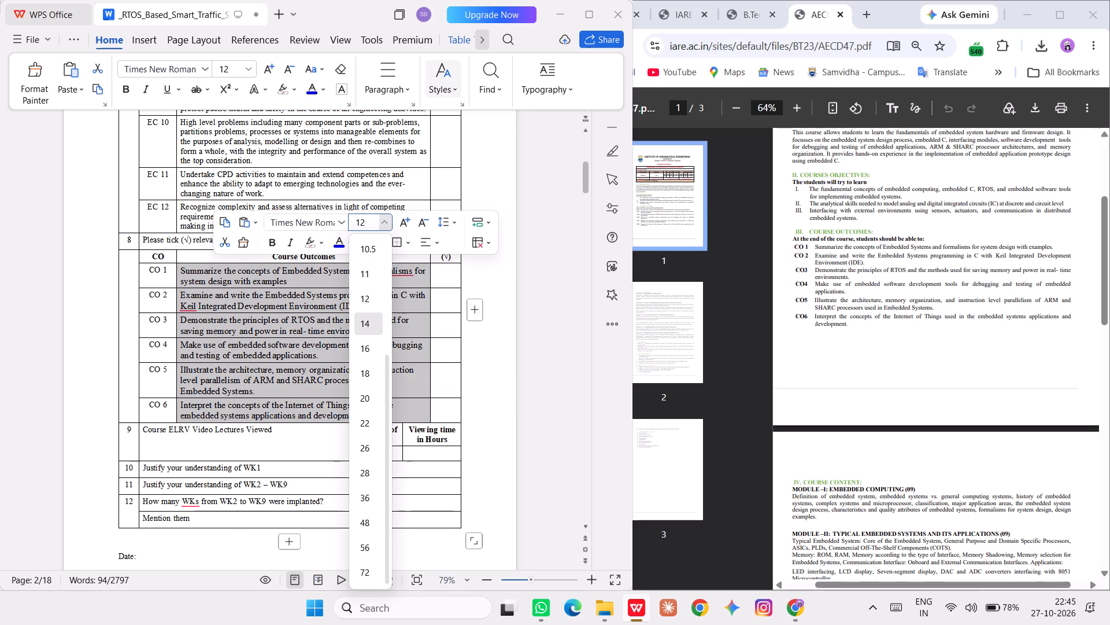
{"action": "left_click", "coordinate": [369, 281]}
{"action": "left_click", "coordinate": [530, 343]}
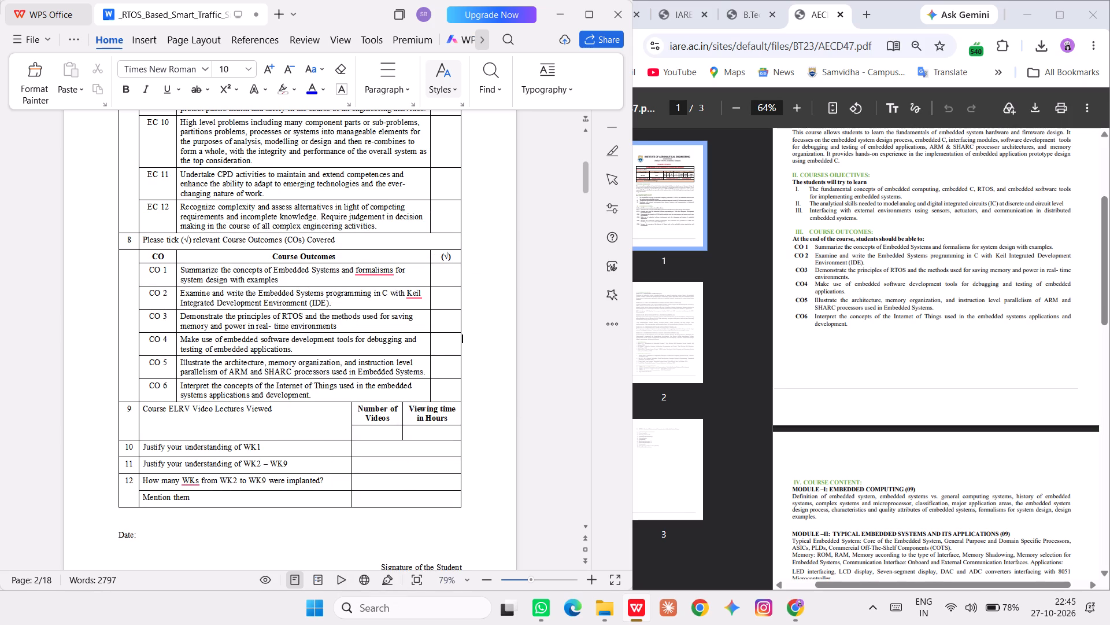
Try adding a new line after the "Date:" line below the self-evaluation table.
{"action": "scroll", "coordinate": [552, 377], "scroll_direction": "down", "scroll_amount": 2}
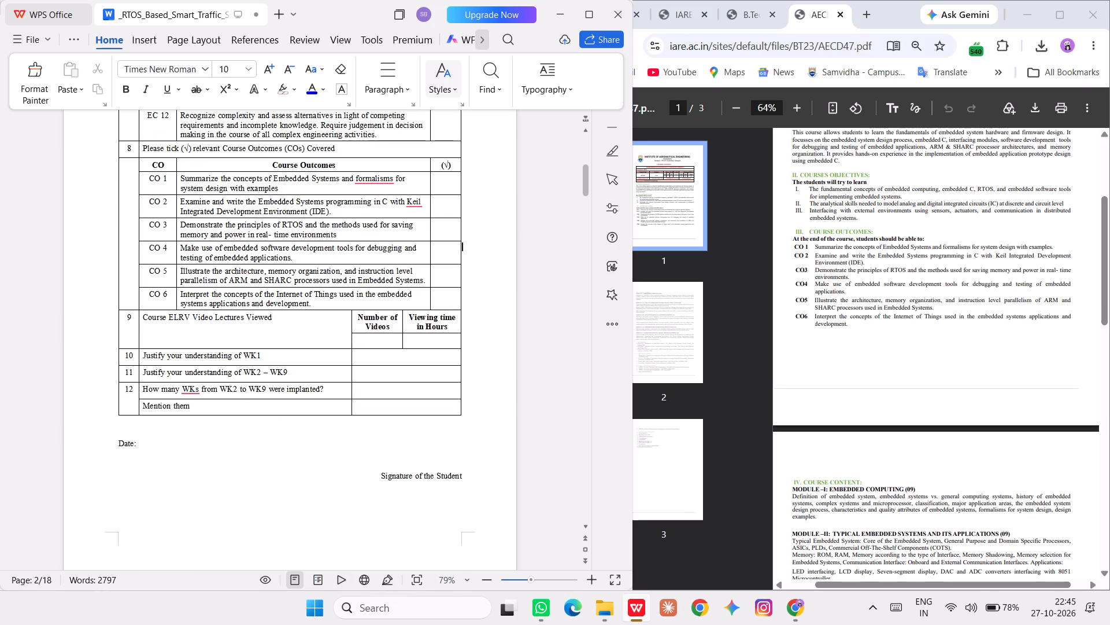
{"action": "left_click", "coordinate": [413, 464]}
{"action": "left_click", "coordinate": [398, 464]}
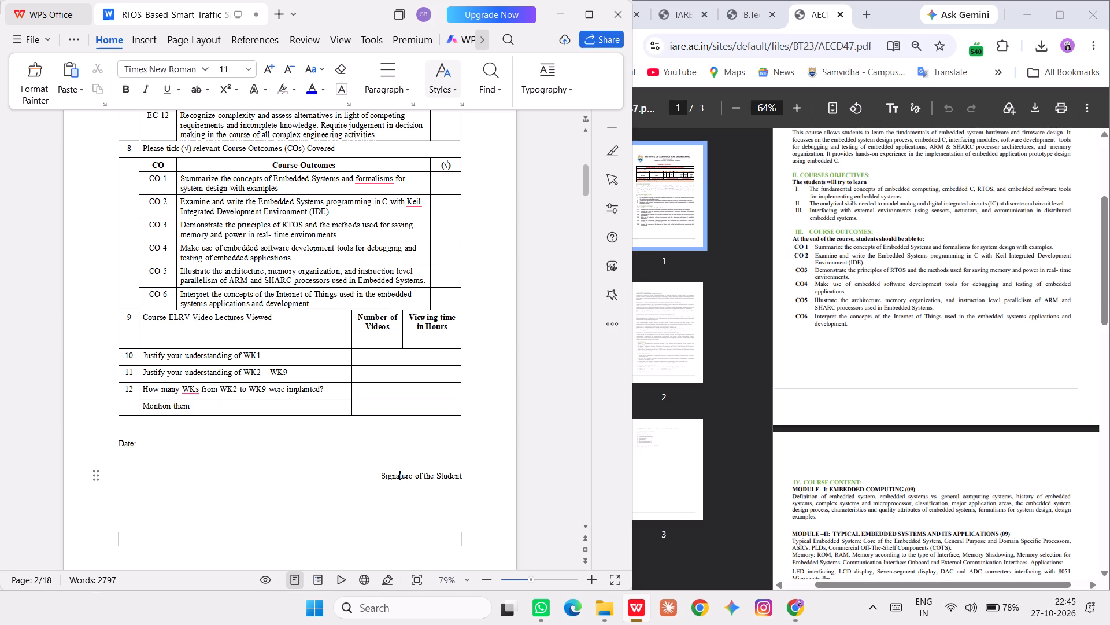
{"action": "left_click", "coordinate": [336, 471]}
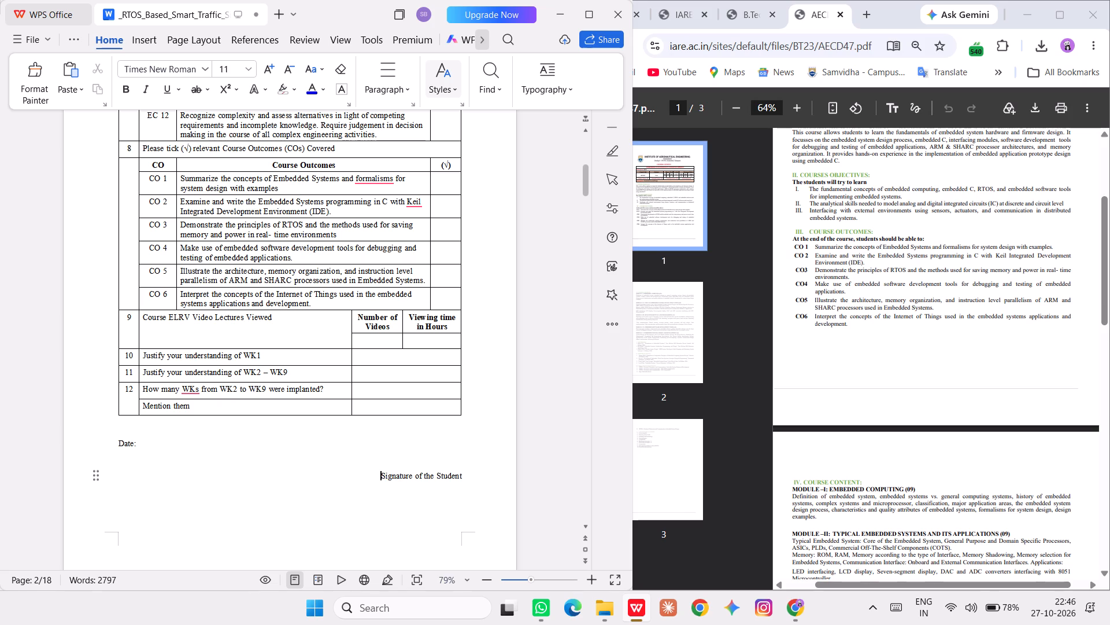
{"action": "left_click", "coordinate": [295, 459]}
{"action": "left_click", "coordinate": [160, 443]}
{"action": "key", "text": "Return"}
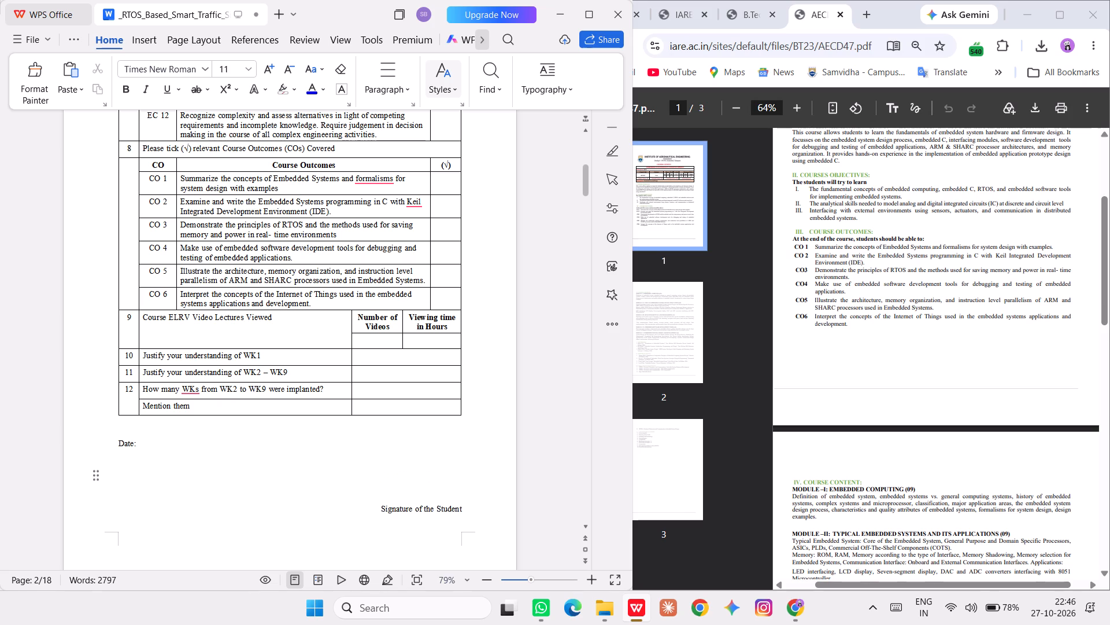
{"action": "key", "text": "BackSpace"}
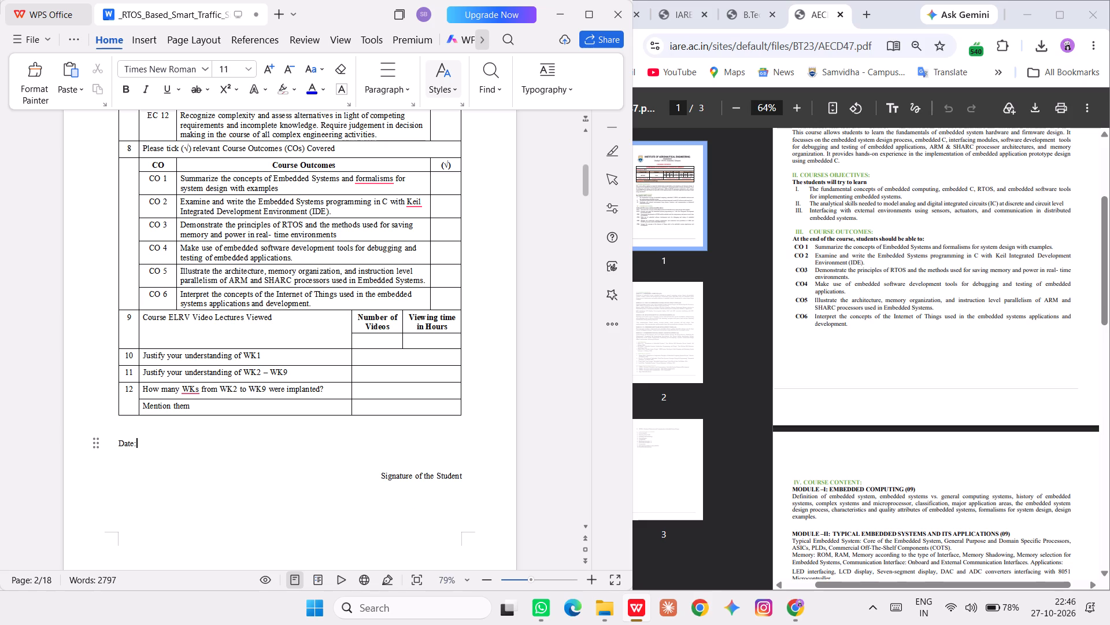
Reduce the spacing above the "Signature of the Student" paragraph with Paragraph Layout so it sits closer to the "Date:" line.
{"action": "left_click", "coordinate": [341, 483]}
{"action": "left_click", "coordinate": [91, 481]}
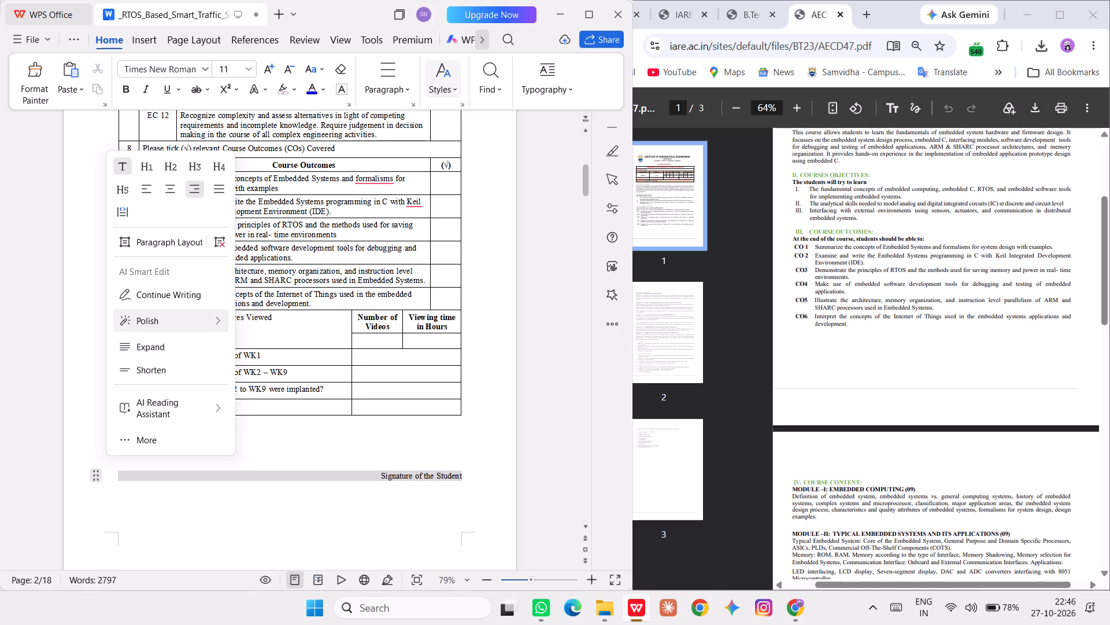
{"action": "left_click", "coordinate": [164, 248]}
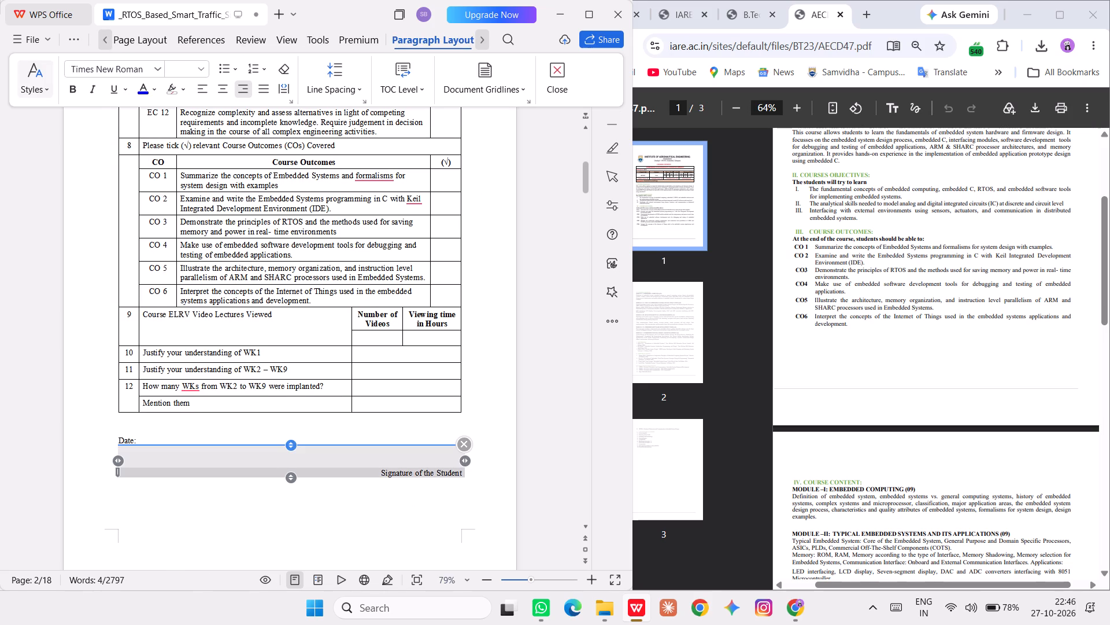
{"action": "left_click_drag", "start_coordinate": [294, 444], "coordinate": [301, 466]}
{"action": "left_click", "coordinate": [253, 435]}
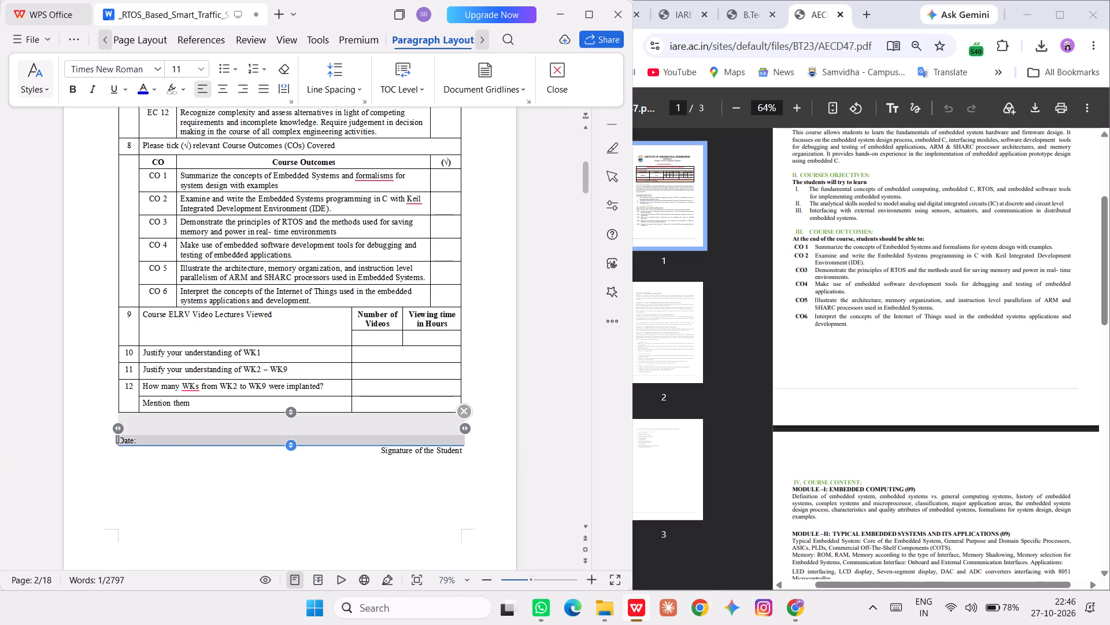
{"action": "left_click", "coordinate": [503, 427]}
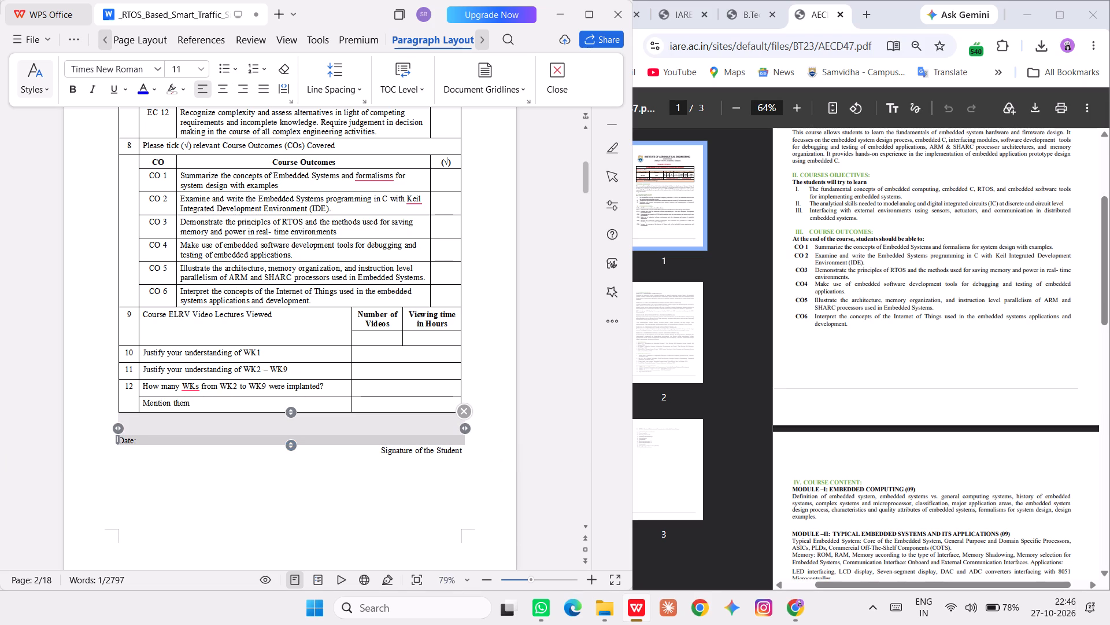
{"action": "key", "text": "Escape"}
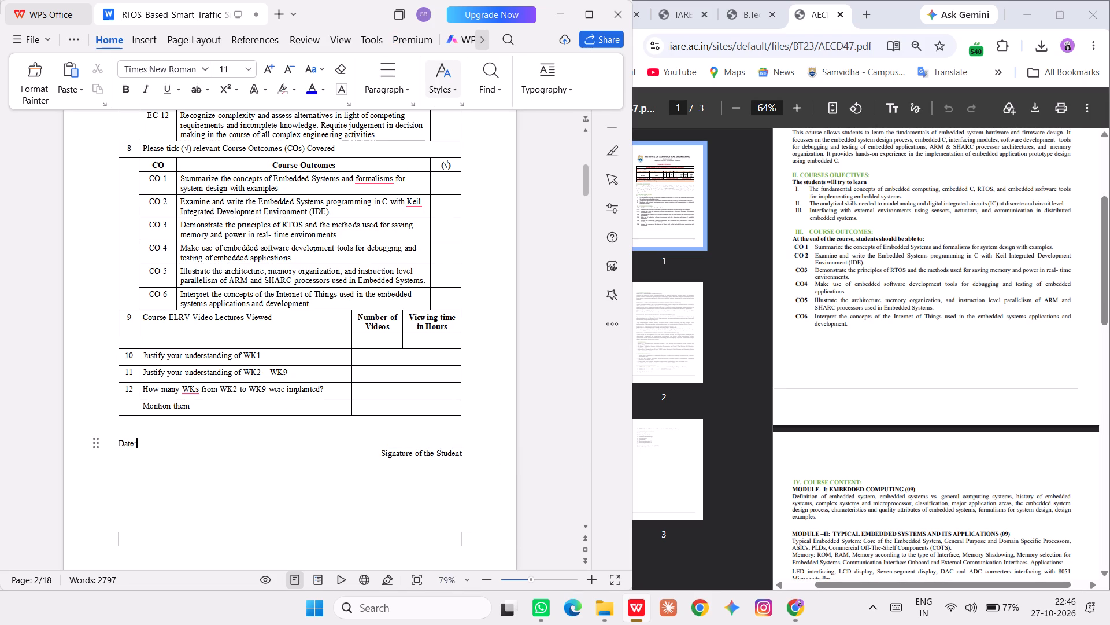
Fill in the "Date:" line below the self-evaluation table with 27-10-2026.
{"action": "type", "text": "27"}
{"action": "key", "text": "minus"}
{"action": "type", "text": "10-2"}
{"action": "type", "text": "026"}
Enter the student's short name in lowercase on the date line, spaced across to sit above "Signature of the Student".
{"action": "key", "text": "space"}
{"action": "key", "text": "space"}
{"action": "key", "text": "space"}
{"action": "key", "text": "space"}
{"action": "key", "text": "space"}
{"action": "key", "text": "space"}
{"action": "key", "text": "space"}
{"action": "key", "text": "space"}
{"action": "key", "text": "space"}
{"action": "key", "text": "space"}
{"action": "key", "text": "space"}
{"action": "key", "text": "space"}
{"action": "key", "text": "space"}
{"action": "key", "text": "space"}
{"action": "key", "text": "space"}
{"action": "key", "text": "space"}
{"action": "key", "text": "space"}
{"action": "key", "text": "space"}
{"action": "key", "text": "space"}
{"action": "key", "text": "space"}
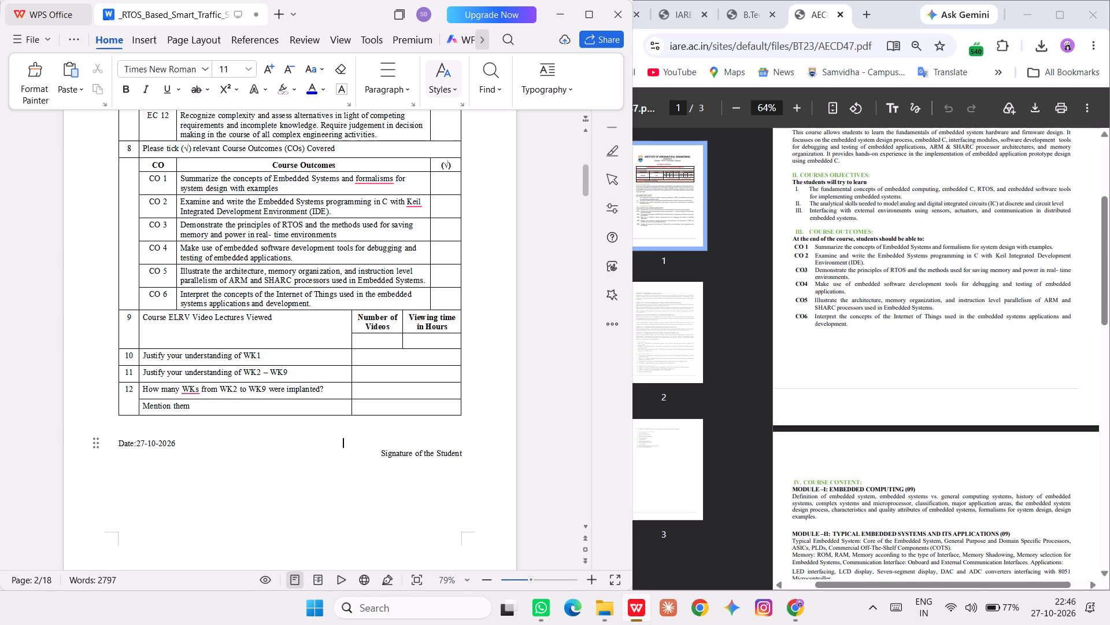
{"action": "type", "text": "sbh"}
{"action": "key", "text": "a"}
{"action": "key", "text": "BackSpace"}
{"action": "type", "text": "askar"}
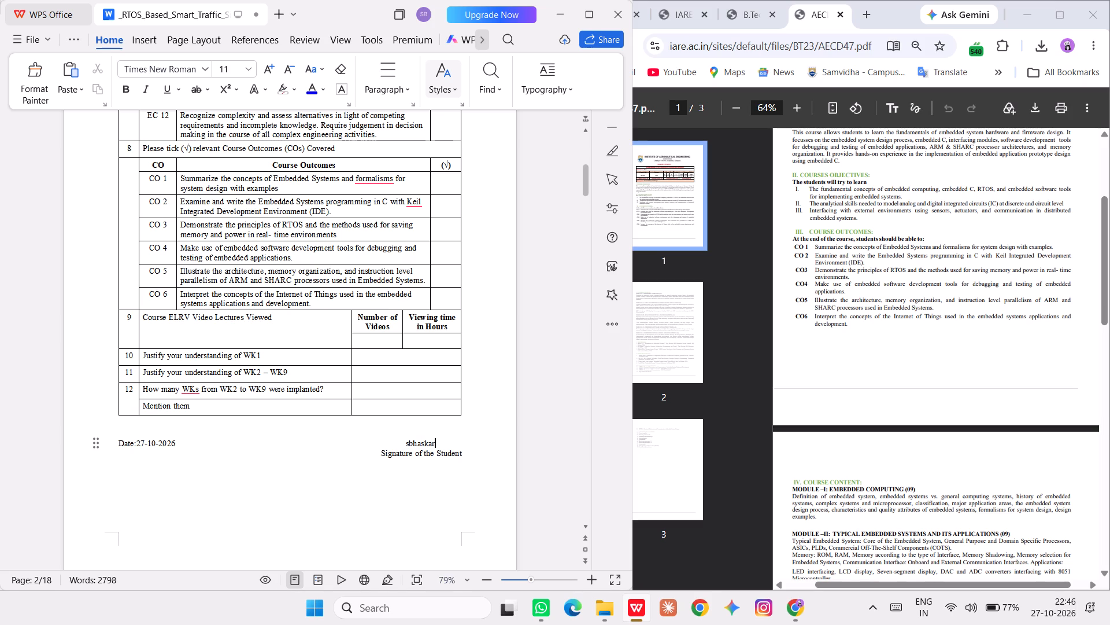
Indent the blank line below "Faculty Supervisor" on the report's title page with a run of spaces.
{"action": "scroll", "coordinate": [338, 416], "scroll_direction": "down", "scroll_amount": 3}
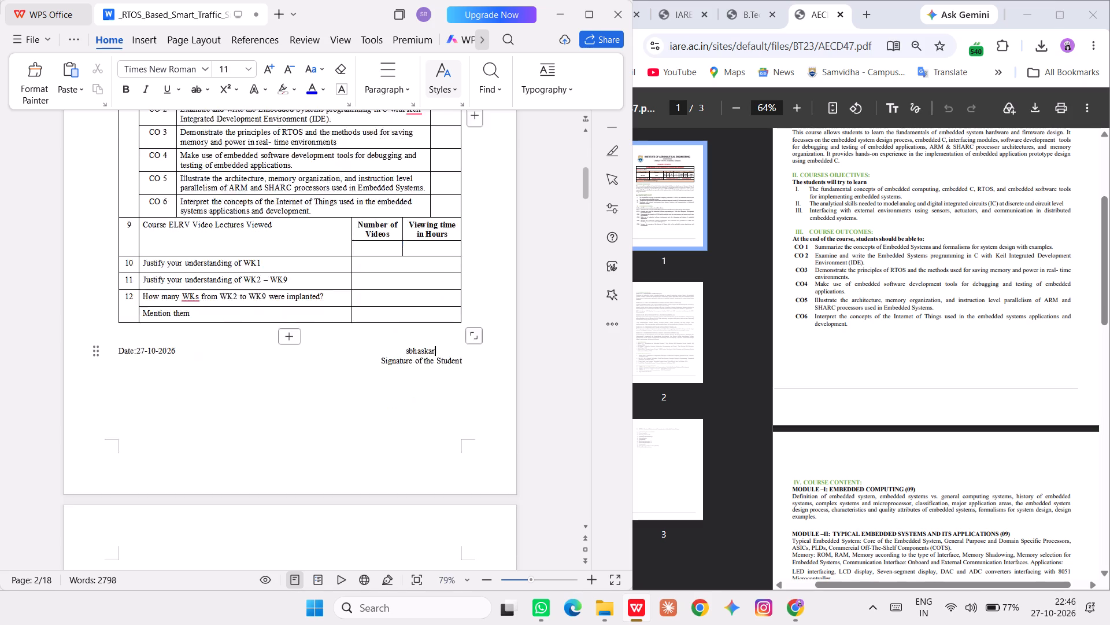
{"action": "scroll", "coordinate": [336, 416], "scroll_direction": "down", "scroll_amount": 10}
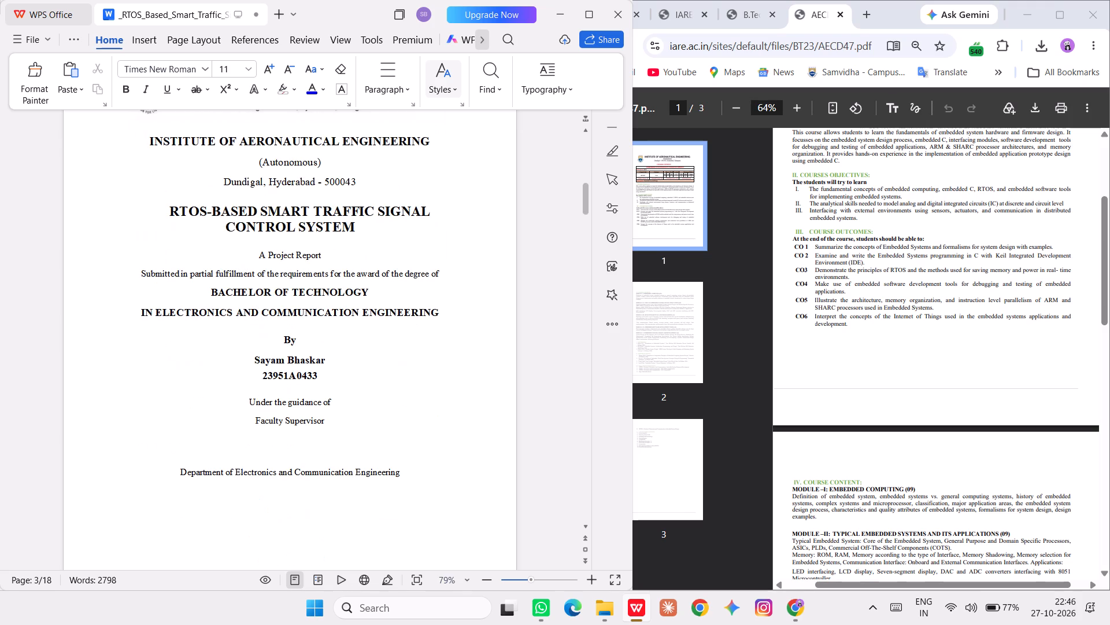
{"action": "left_click", "coordinate": [254, 437]}
{"action": "left_click", "coordinate": [335, 419]}
{"action": "left_click", "coordinate": [235, 447]}
{"action": "key", "text": "BackSpace"}
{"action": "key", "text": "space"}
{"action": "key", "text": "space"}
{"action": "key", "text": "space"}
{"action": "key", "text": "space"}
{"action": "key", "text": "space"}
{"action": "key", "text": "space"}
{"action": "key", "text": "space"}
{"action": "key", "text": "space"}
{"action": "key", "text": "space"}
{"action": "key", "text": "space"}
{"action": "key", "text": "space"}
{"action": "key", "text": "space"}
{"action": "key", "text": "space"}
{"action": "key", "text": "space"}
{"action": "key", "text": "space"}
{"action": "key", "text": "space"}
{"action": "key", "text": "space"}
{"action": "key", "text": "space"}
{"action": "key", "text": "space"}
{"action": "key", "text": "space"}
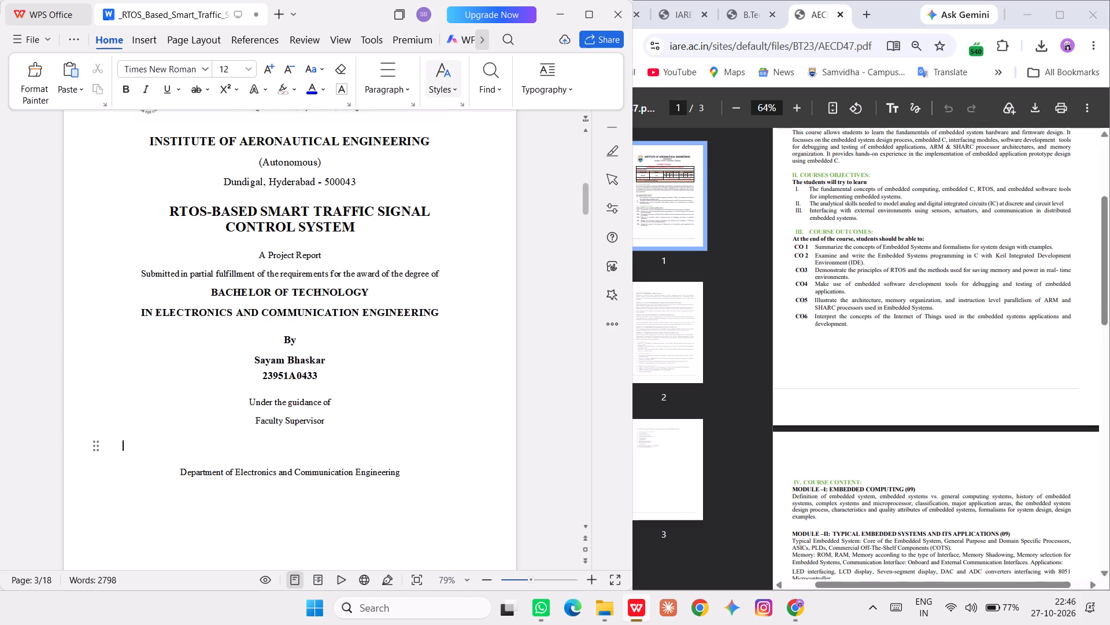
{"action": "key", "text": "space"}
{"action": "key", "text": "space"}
Switch to Chrome and show the Electronics and Communication section's timetable on the Samvidha portal to look up the AECD47 faculty member.
{"action": "left_click", "coordinate": [745, 10]}
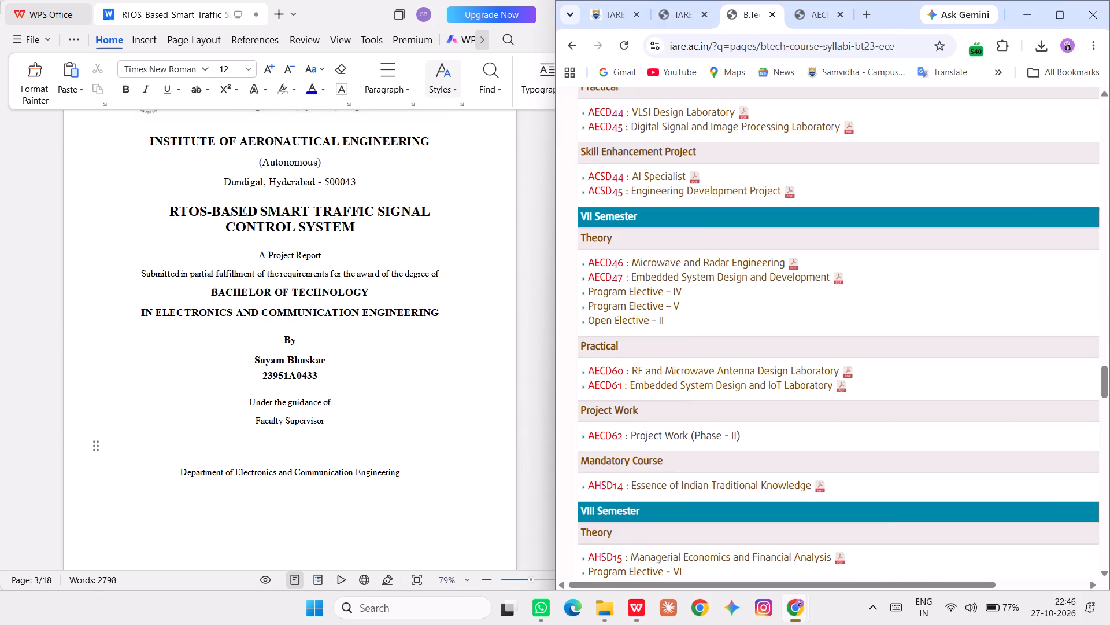
{"action": "left_click", "coordinate": [686, 9]}
{"action": "left_click", "coordinate": [615, 13]}
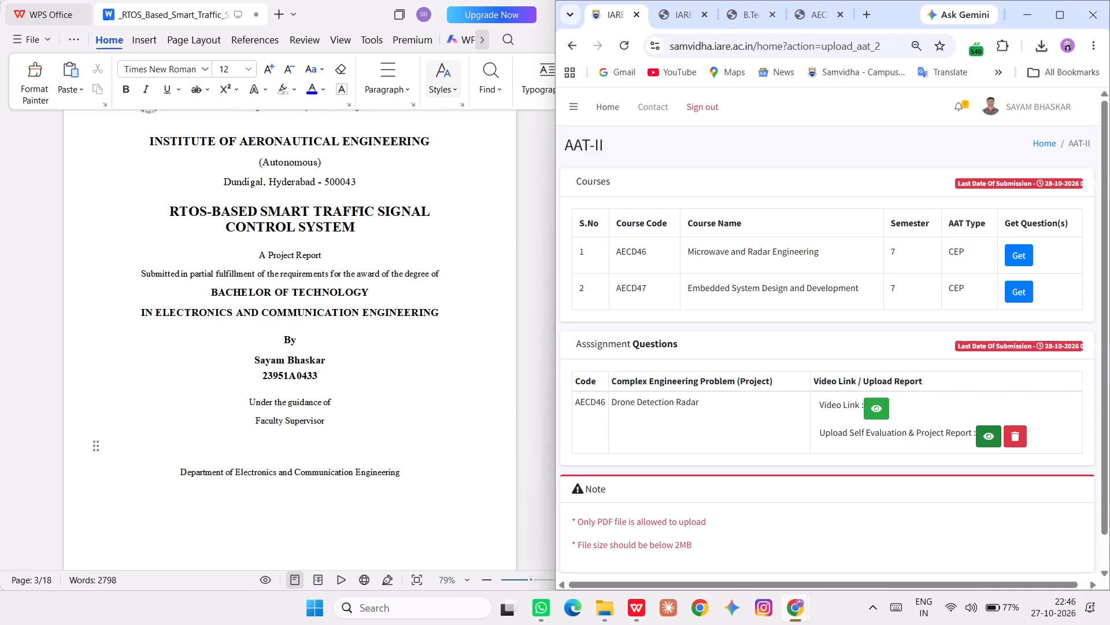
{"action": "left_click", "coordinate": [579, 97]}
{"action": "scroll", "coordinate": [649, 358], "scroll_direction": "down", "scroll_amount": 2}
{"action": "left_click", "coordinate": [617, 277]}
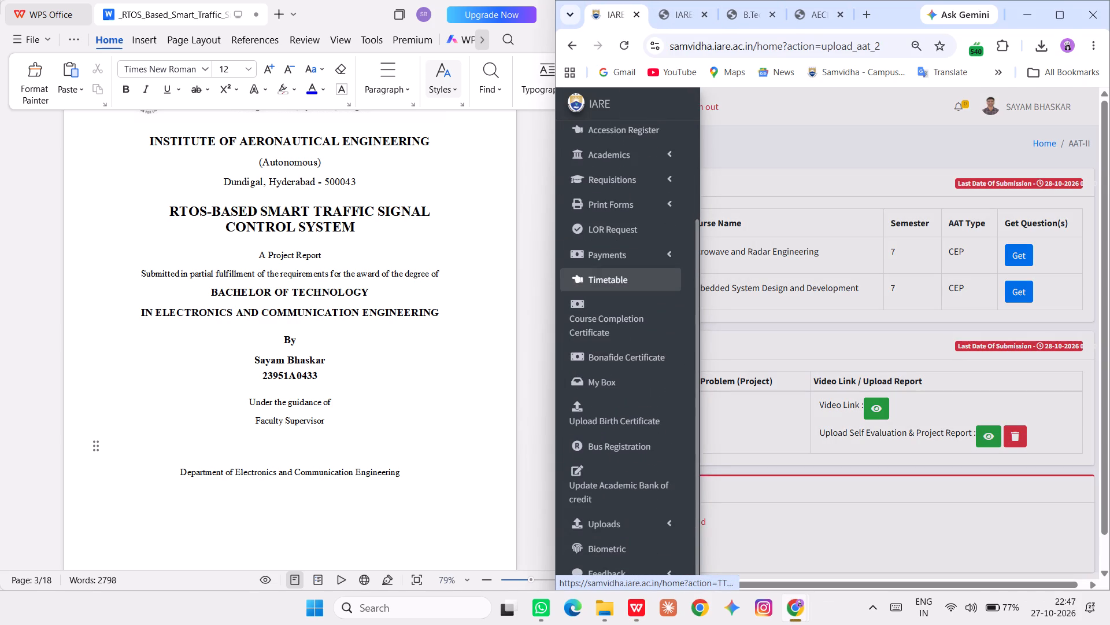
{"action": "left_click", "coordinate": [720, 226]}
{"action": "left_click", "coordinate": [722, 297]}
{"action": "left_click", "coordinate": [808, 223]}
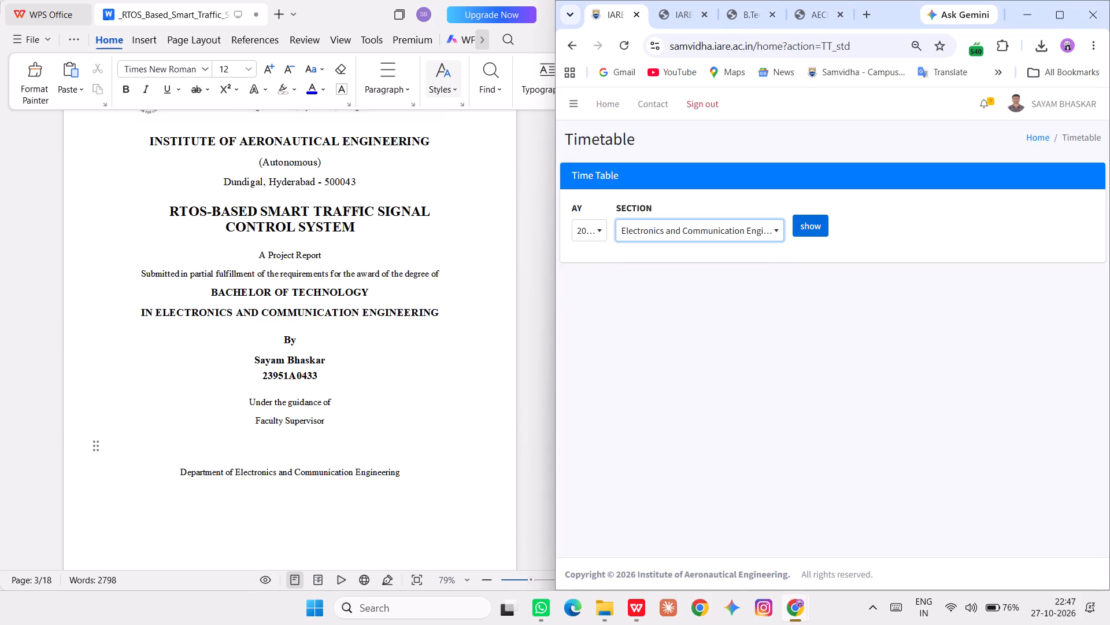
{"action": "scroll", "coordinate": [884, 342], "scroll_direction": "down", "scroll_amount": 5}
{"action": "scroll", "coordinate": [905, 385], "scroll_direction": "down", "scroll_amount": 4}
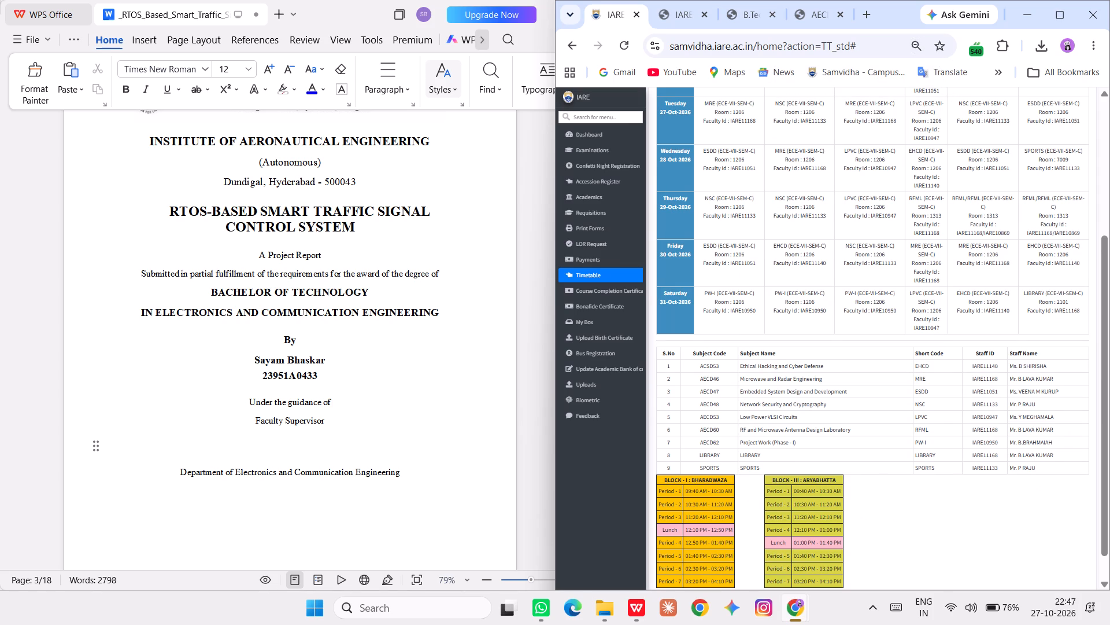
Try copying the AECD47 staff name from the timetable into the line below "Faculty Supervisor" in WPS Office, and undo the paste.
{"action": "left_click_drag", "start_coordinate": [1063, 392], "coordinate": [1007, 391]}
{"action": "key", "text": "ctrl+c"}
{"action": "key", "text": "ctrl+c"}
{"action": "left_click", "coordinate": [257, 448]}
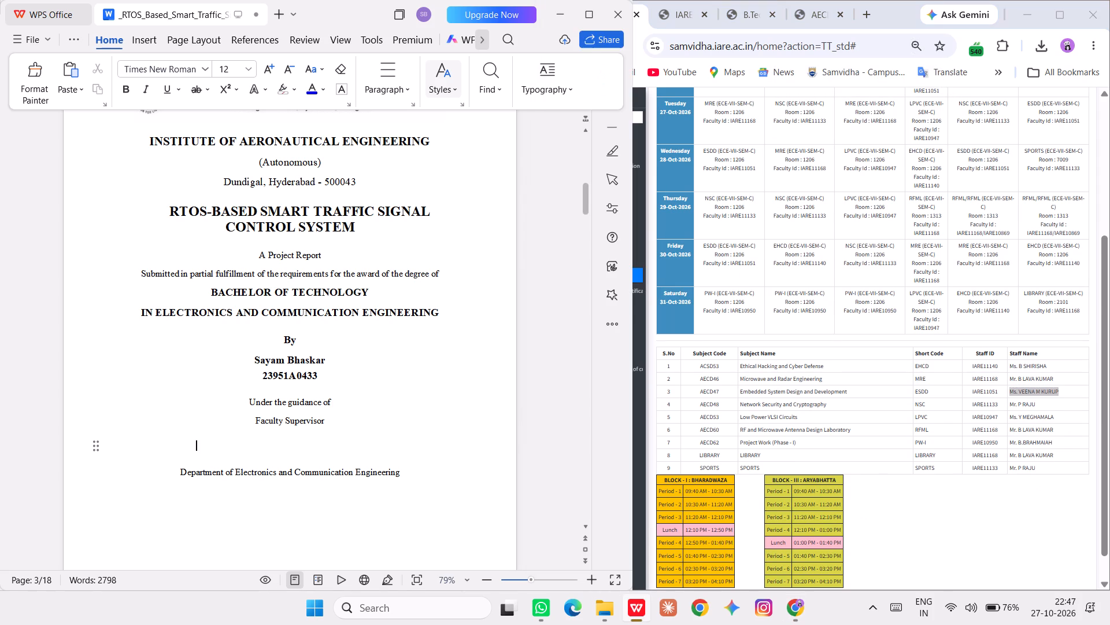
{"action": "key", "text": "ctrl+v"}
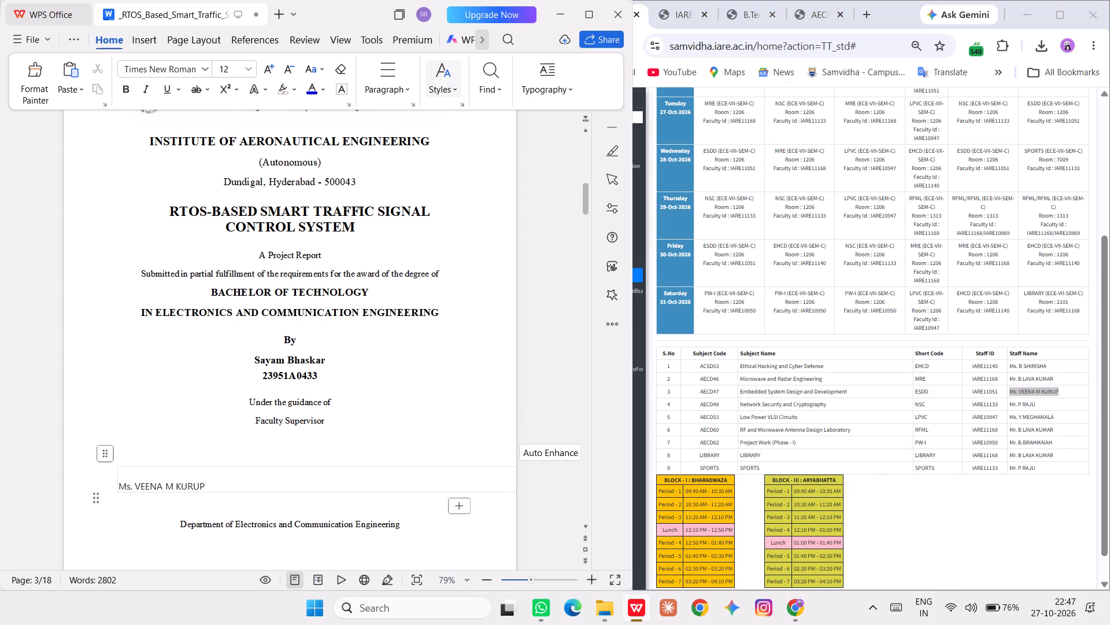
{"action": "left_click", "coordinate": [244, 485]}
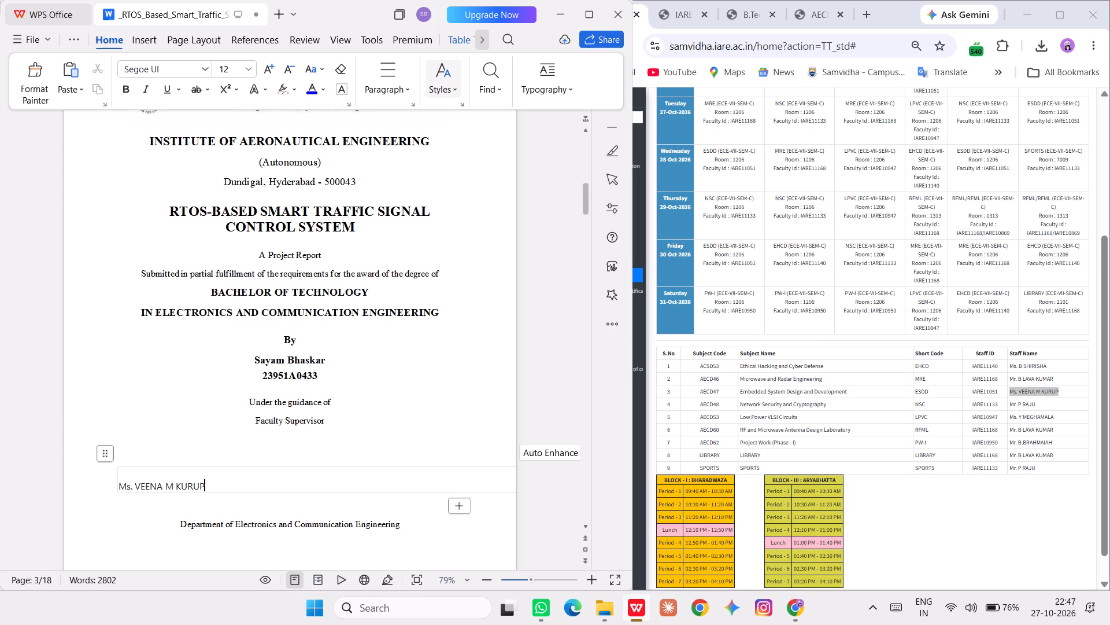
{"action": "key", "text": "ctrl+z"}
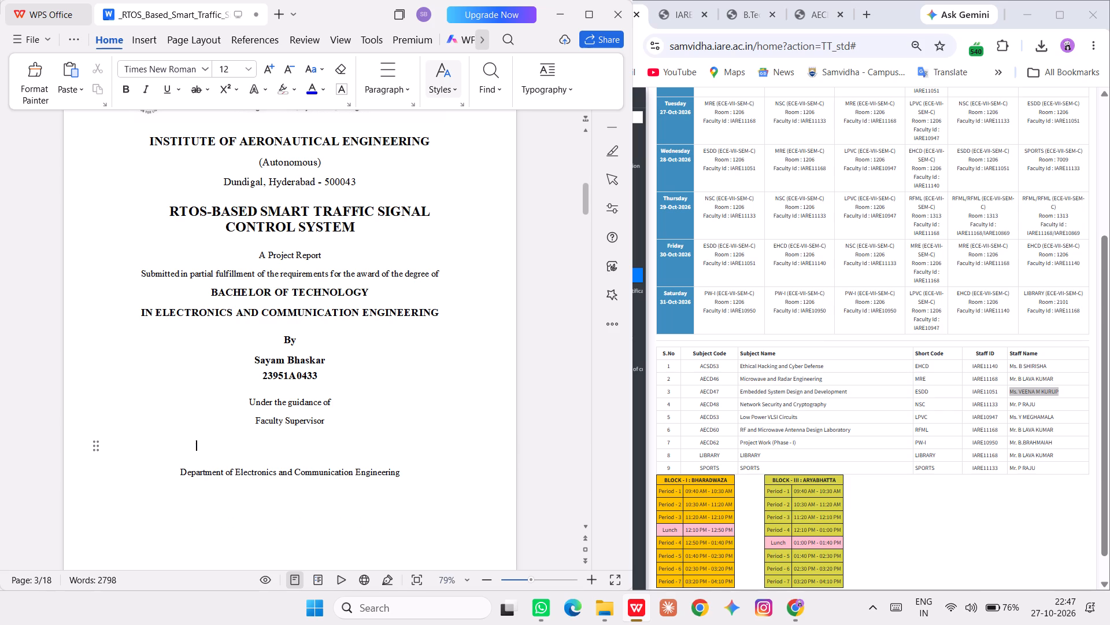
Start the indented line below "Faculty Supervisor" with the title "MS.".
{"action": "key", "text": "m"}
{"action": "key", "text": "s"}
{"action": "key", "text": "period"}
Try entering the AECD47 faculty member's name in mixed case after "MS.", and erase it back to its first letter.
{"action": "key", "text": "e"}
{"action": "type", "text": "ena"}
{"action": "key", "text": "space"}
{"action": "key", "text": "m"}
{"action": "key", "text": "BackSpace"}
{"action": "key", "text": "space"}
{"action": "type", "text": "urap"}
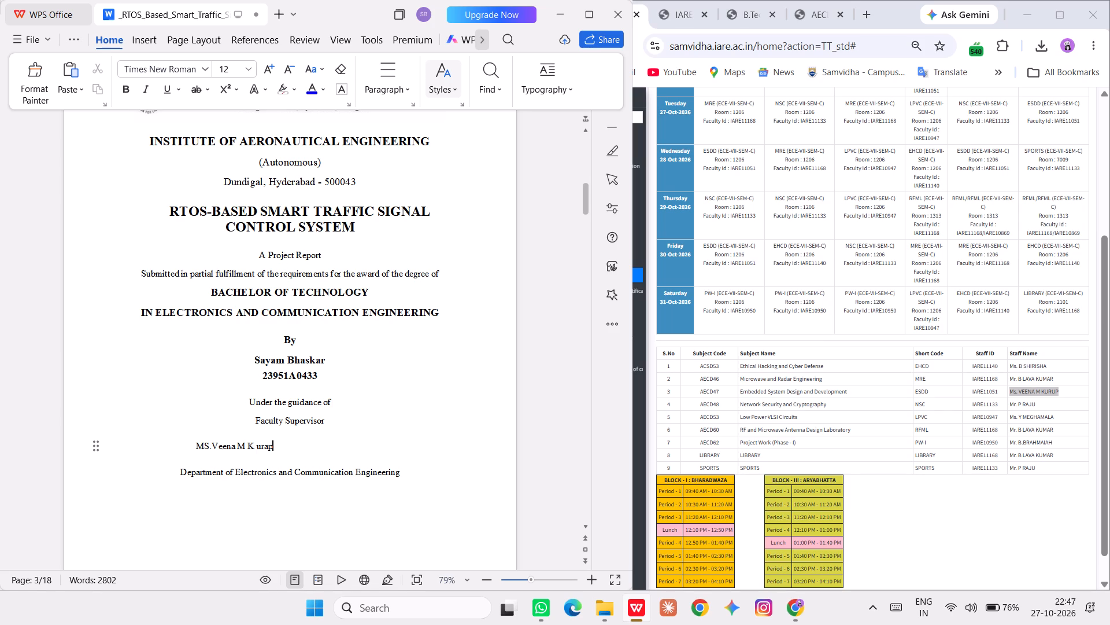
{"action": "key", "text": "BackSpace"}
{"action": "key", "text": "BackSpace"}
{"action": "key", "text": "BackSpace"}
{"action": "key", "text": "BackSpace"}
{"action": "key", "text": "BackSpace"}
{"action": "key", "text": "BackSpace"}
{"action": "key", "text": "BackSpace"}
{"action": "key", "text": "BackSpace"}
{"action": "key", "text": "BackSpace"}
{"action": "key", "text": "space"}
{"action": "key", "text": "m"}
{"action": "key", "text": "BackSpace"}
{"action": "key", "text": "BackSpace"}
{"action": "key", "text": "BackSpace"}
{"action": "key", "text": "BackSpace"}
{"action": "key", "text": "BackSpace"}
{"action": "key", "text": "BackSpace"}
Complete the AECD47 faculty member's name in capital letters after "MS." on the line below "Faculty Supervisor", as listed in the timetable.
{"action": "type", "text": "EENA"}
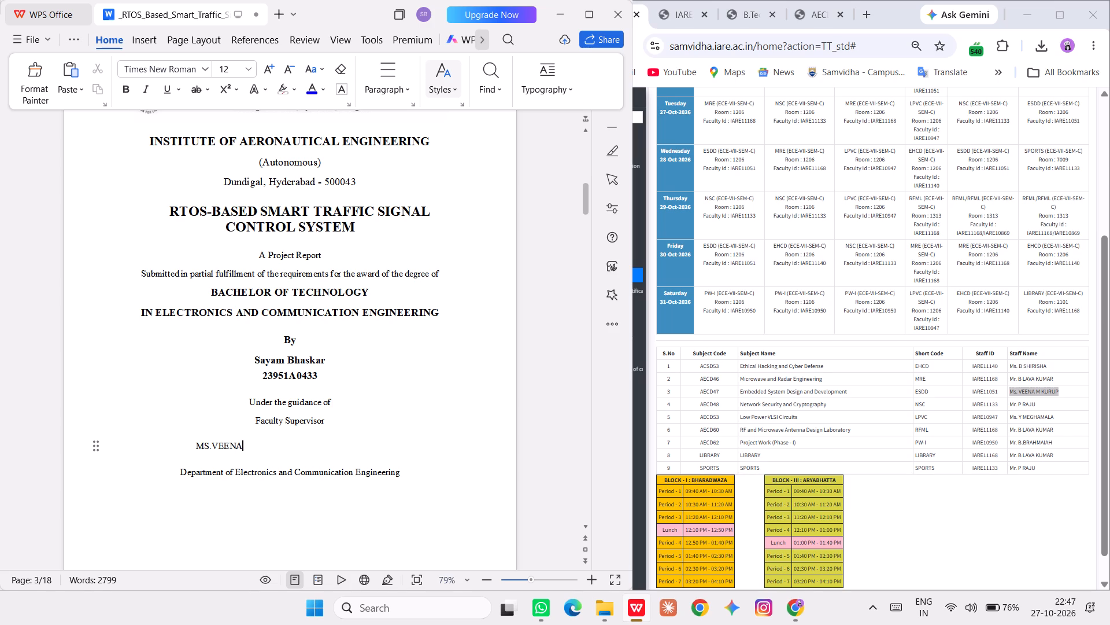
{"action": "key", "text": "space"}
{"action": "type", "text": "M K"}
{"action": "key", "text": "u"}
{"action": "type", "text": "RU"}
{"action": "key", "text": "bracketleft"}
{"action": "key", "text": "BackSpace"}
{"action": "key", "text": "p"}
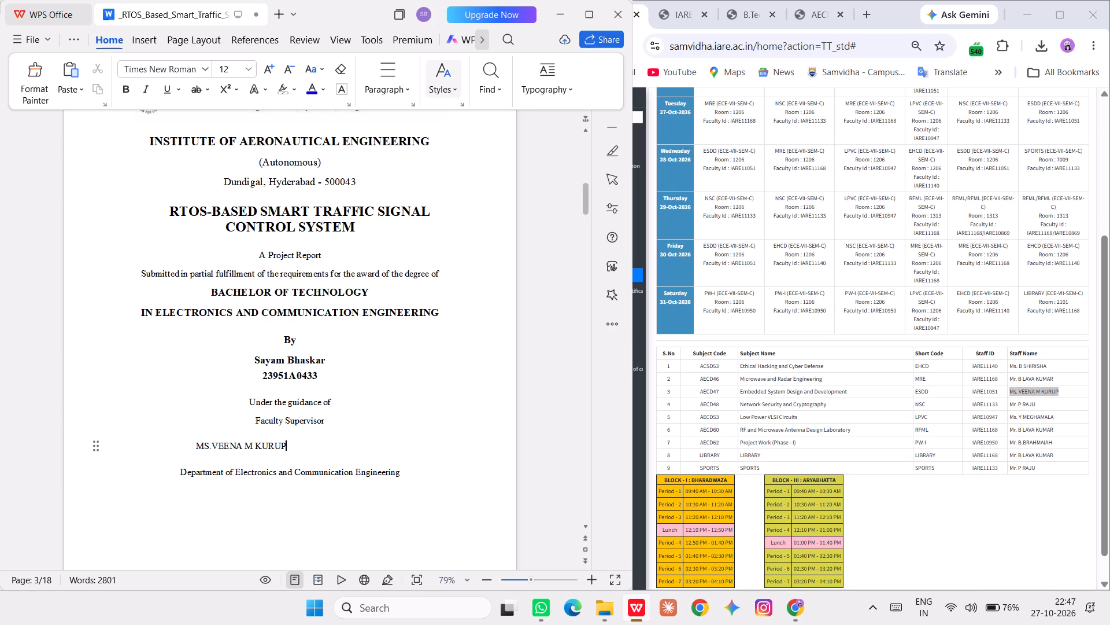
Indent the supervisor's name with leading spaces so it sits centred under "Faculty Supervisor" on the title page.
{"action": "left_click", "coordinate": [191, 449]}
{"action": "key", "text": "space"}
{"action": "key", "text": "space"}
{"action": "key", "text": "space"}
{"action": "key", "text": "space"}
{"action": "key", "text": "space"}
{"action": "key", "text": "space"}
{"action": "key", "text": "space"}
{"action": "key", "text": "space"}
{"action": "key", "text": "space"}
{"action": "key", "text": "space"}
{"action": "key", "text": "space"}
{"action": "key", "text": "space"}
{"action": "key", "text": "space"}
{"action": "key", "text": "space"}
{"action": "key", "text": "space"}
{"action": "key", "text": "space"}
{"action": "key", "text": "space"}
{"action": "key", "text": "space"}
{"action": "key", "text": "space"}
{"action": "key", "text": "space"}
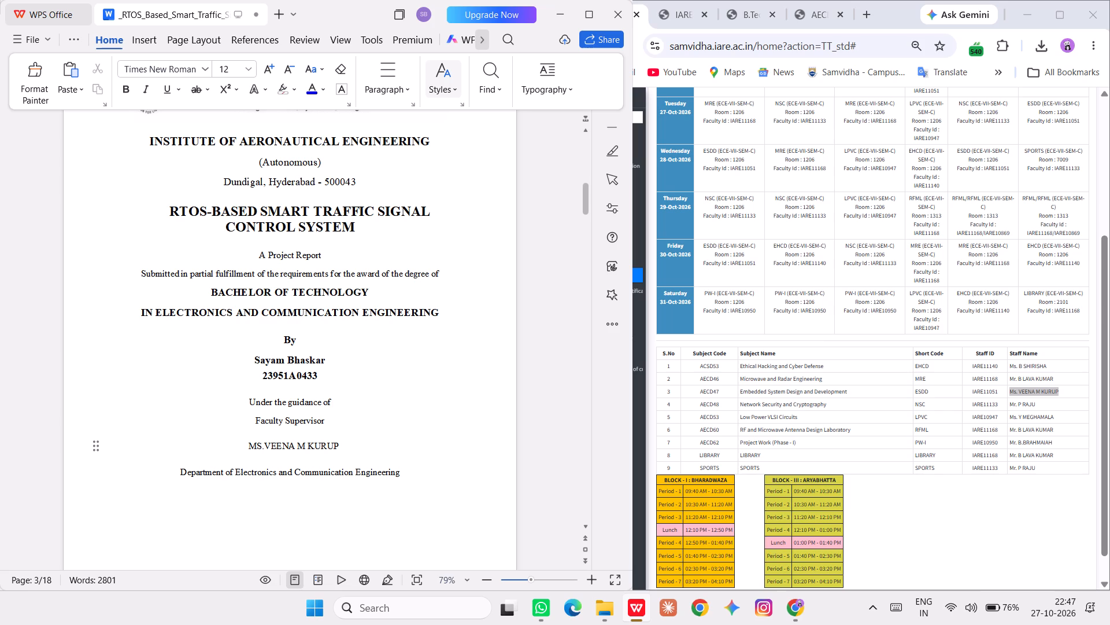
Make the supervisor's name below "Faculty Supervisor" bold.
{"action": "left_click_drag", "start_coordinate": [341, 444], "coordinate": [239, 447]}
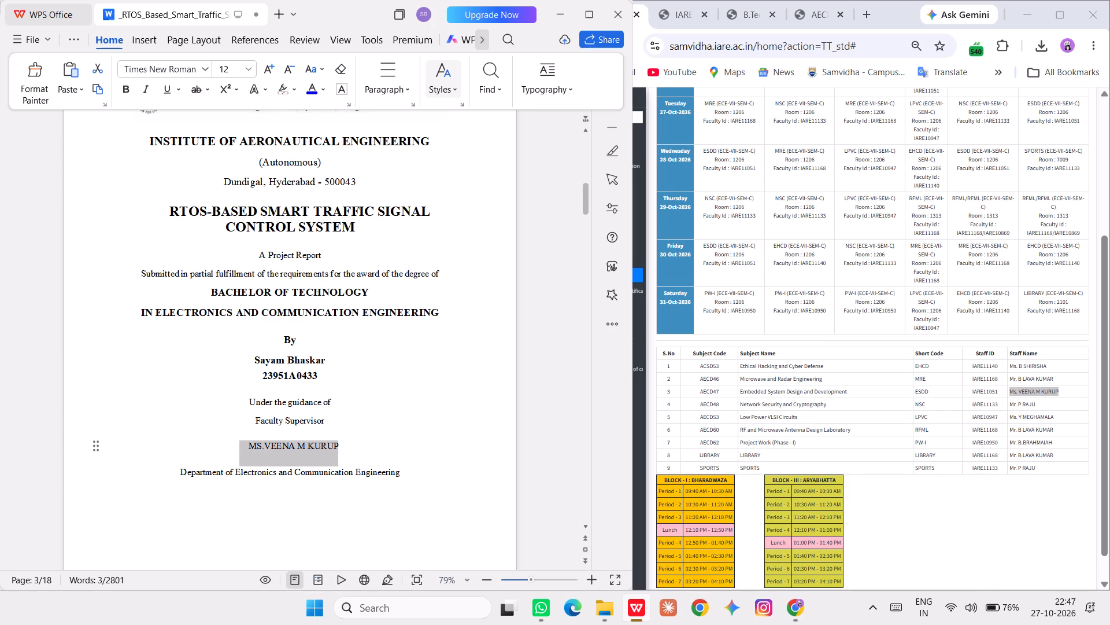
{"action": "left_click", "coordinate": [127, 404]}
{"action": "left_click", "coordinate": [556, 421]}
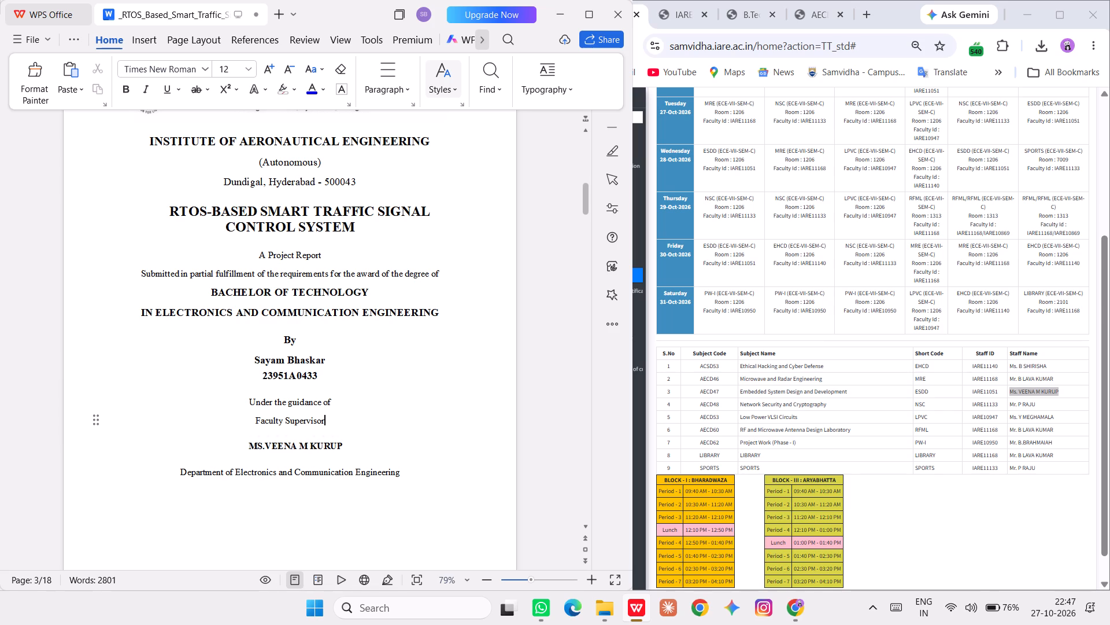
Return to the Complex Problem-Solving Self-Assessment Form on the first page to review its entries.
{"action": "scroll", "coordinate": [565, 300], "scroll_direction": "up", "scroll_amount": 16}
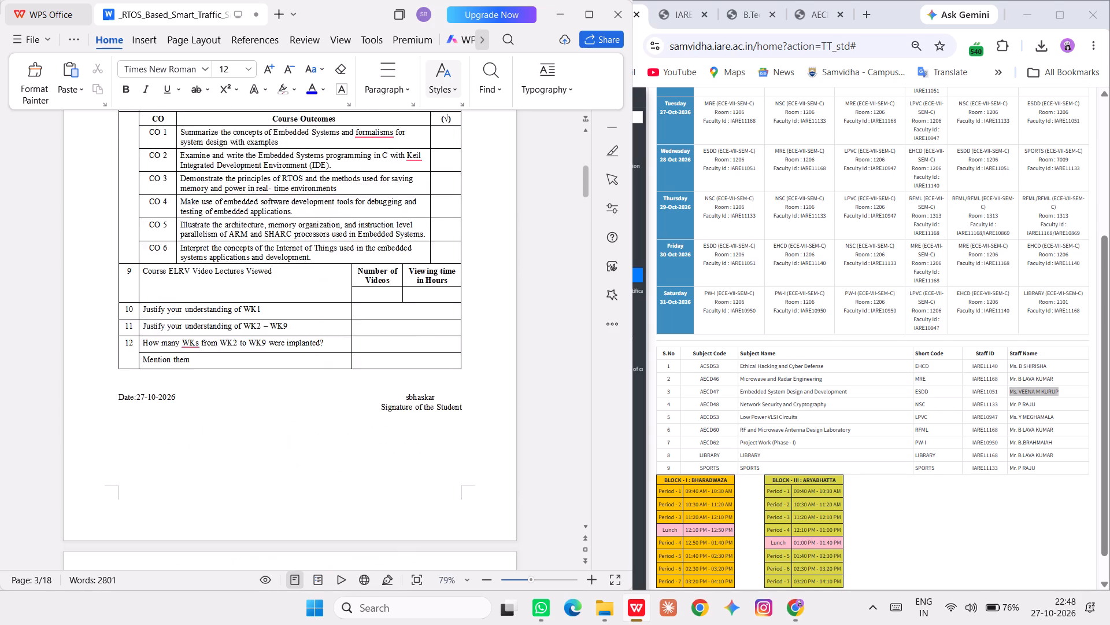
{"action": "scroll", "coordinate": [566, 310], "scroll_direction": "up", "scroll_amount": 16}
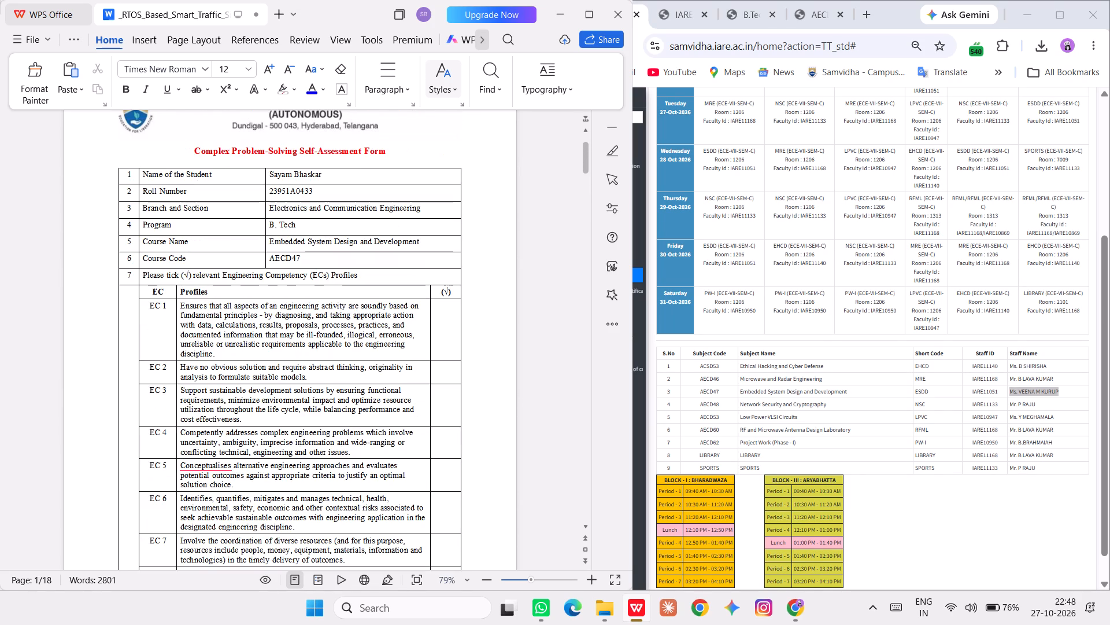
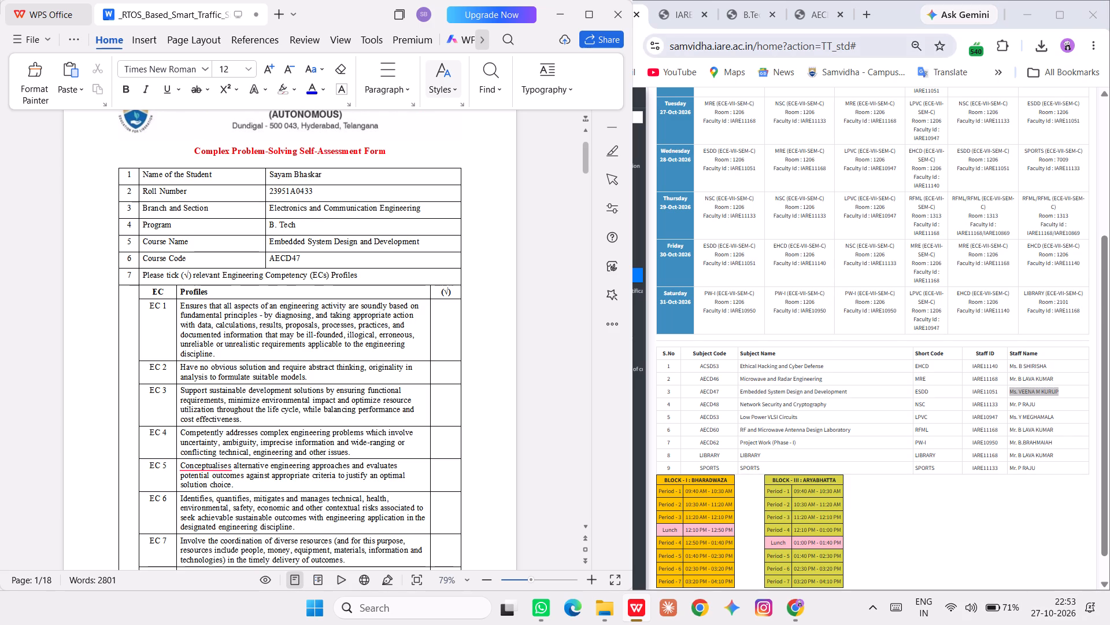
Close the leftover browser tabs for the B.Tech page, the AECD47 PDF and the college website.
{"action": "left_click", "coordinate": [834, 17]}
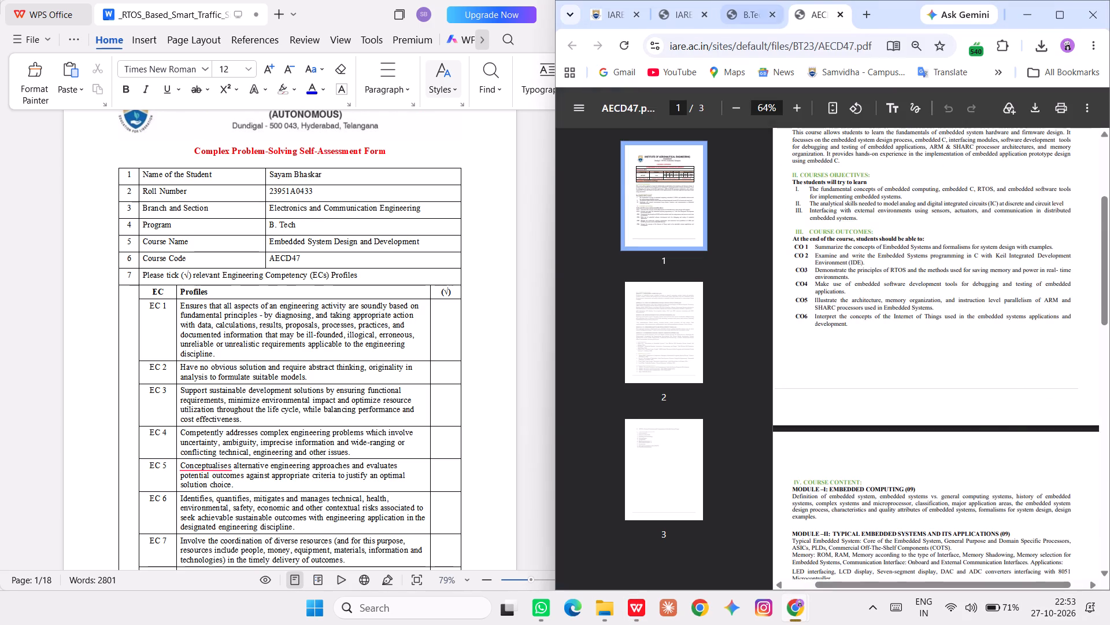
{"action": "left_click", "coordinate": [760, 24]}
{"action": "left_click", "coordinate": [772, 17]}
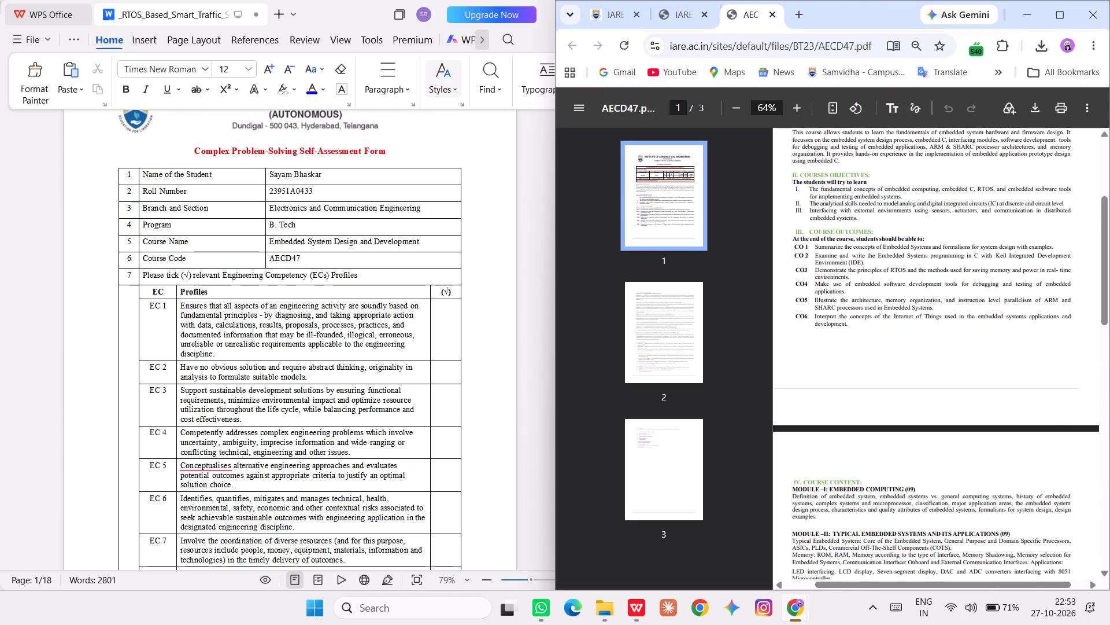
{"action": "left_click", "coordinate": [771, 14]}
{"action": "left_click", "coordinate": [765, 15]}
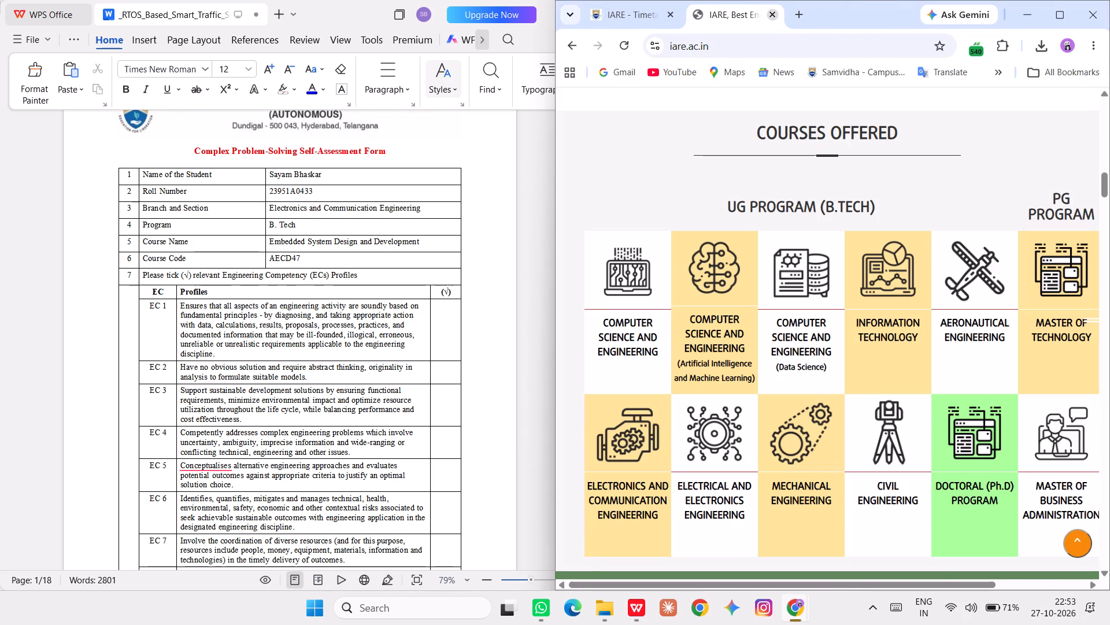
{"action": "left_click", "coordinate": [765, 13]}
{"action": "left_click", "coordinate": [773, 14]}
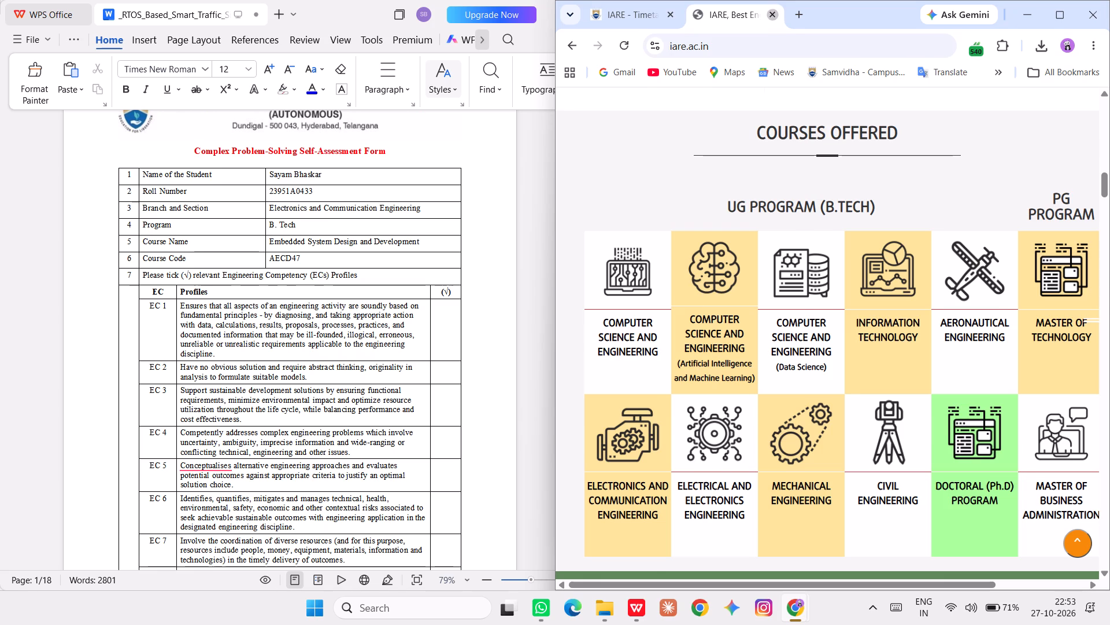
{"action": "left_click", "coordinate": [769, 17]}
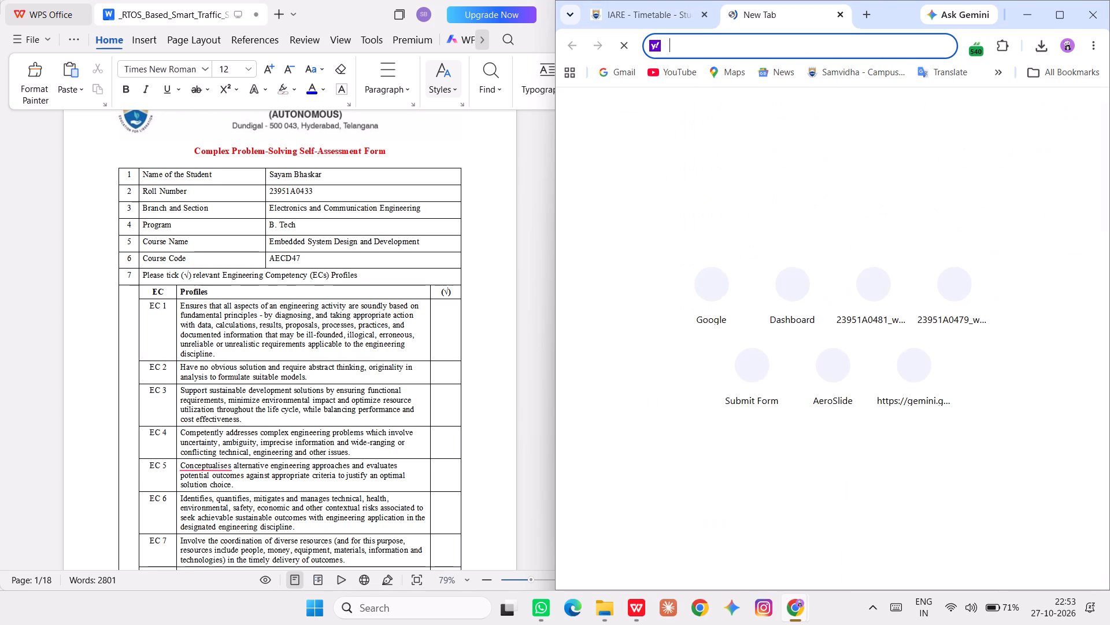
{"action": "left_click", "coordinate": [712, 284]}
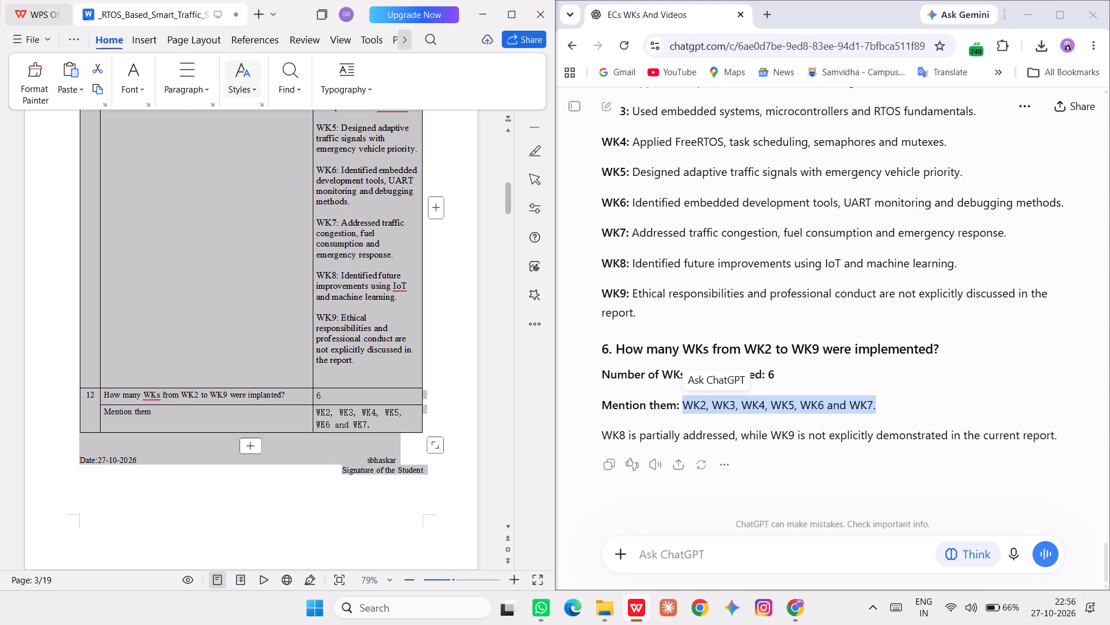
{"action": "left_click", "coordinate": [497, 9]}
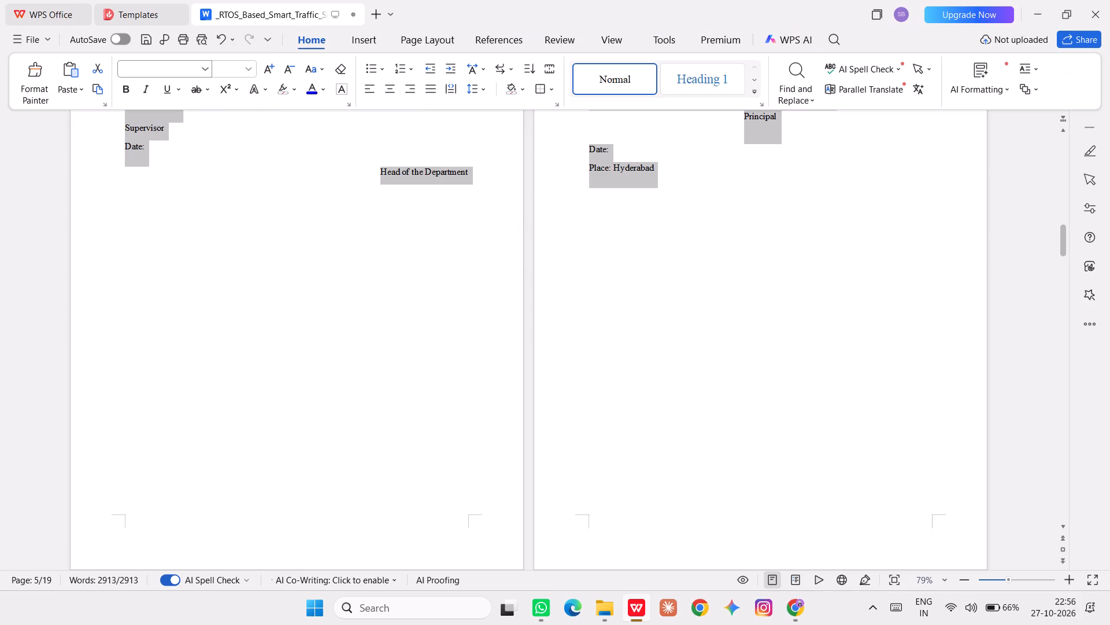
{"action": "left_click", "coordinate": [209, 69]}
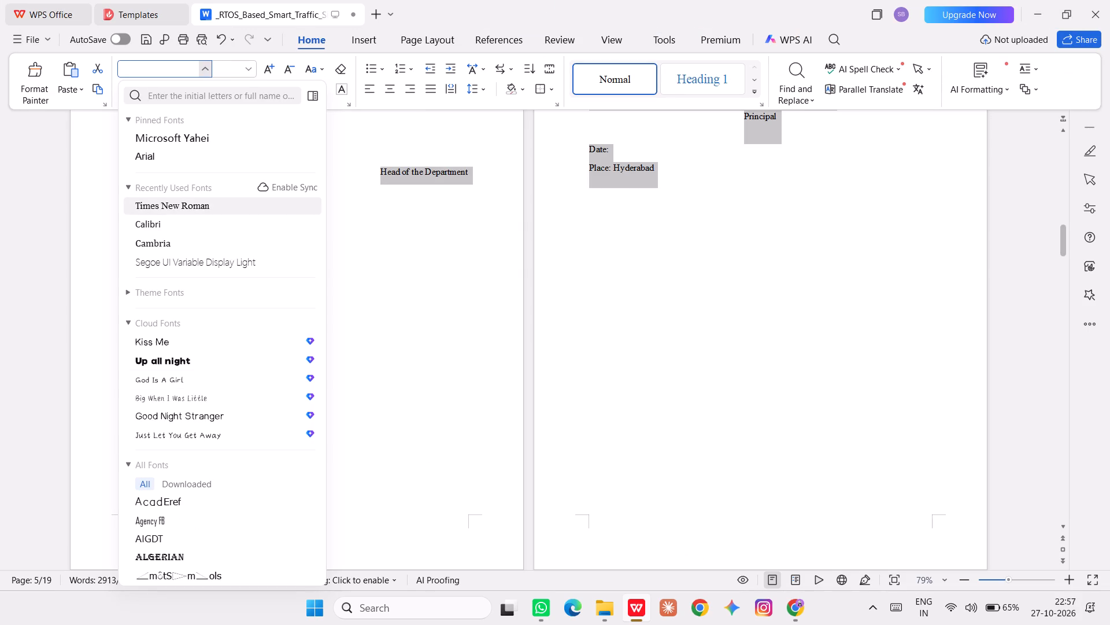
{"action": "left_click", "coordinate": [192, 207]}
Review the completed self-assessment form and the following title, certificate and approval pages for layout and font consistency.
{"action": "scroll", "coordinate": [576, 383], "scroll_direction": "up", "scroll_amount": 5}
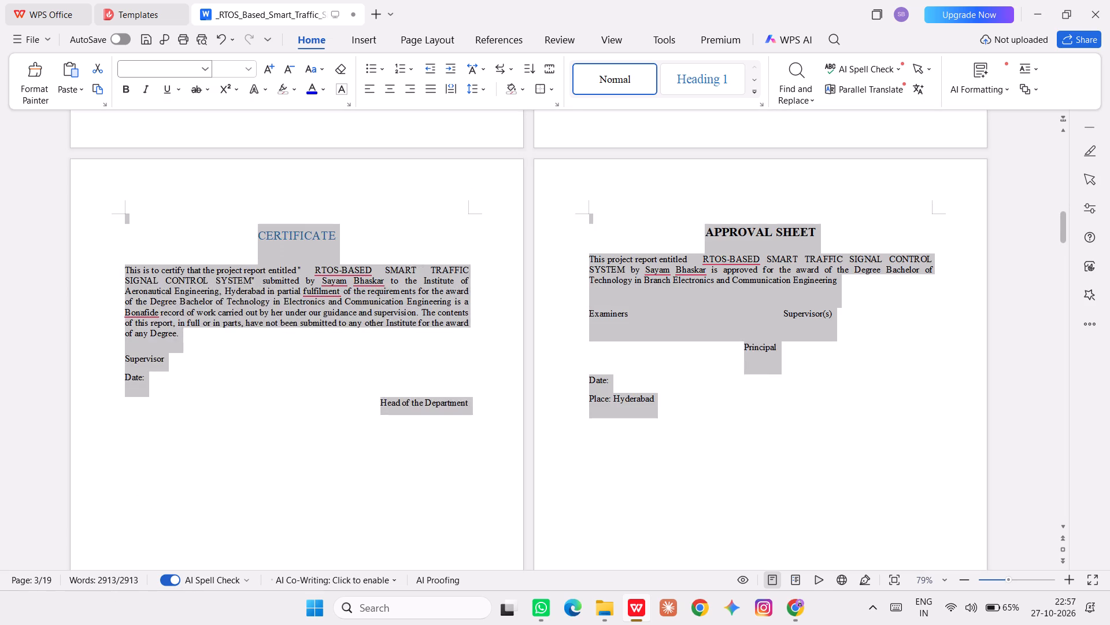
{"action": "scroll", "coordinate": [580, 395], "scroll_direction": "up", "scroll_amount": 18}
{"action": "scroll", "coordinate": [586, 396], "scroll_direction": "down", "scroll_amount": 3}
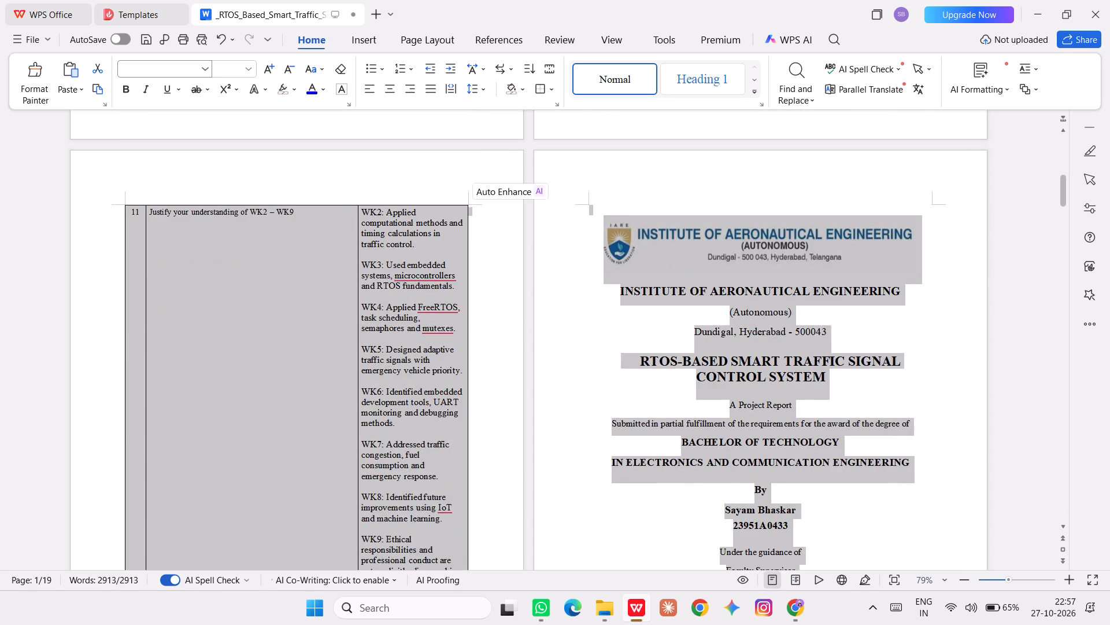
{"action": "scroll", "coordinate": [632, 376], "scroll_direction": "up", "scroll_amount": 5}
{"action": "left_click", "coordinate": [700, 356]}
{"action": "scroll", "coordinate": [700, 359], "scroll_direction": "down", "scroll_amount": 4}
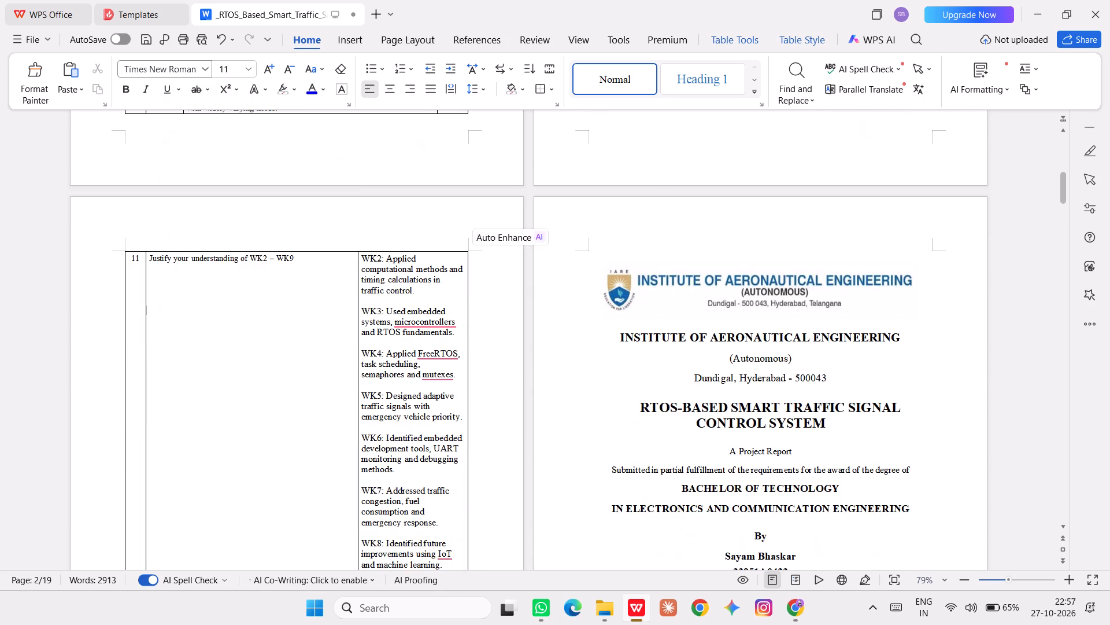
{"action": "scroll", "coordinate": [687, 367], "scroll_direction": "down", "scroll_amount": 4}
{"action": "scroll", "coordinate": [614, 366], "scroll_direction": "down", "scroll_amount": 1}
{"action": "scroll", "coordinate": [512, 428], "scroll_direction": "up", "scroll_amount": 12}
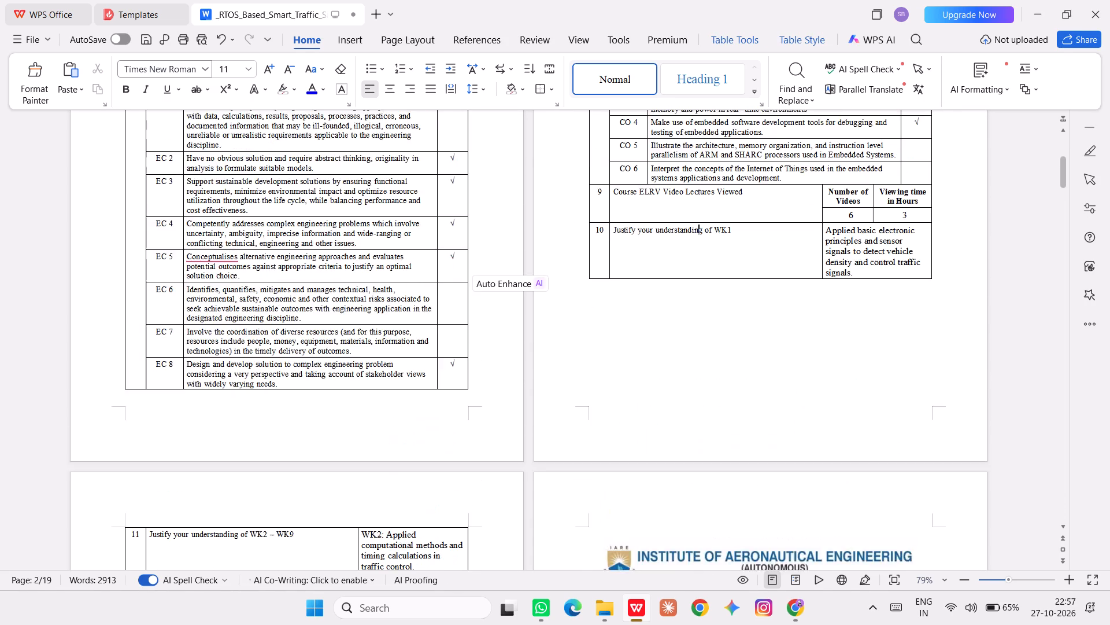
{"action": "scroll", "coordinate": [512, 431], "scroll_direction": "up", "scroll_amount": 12}
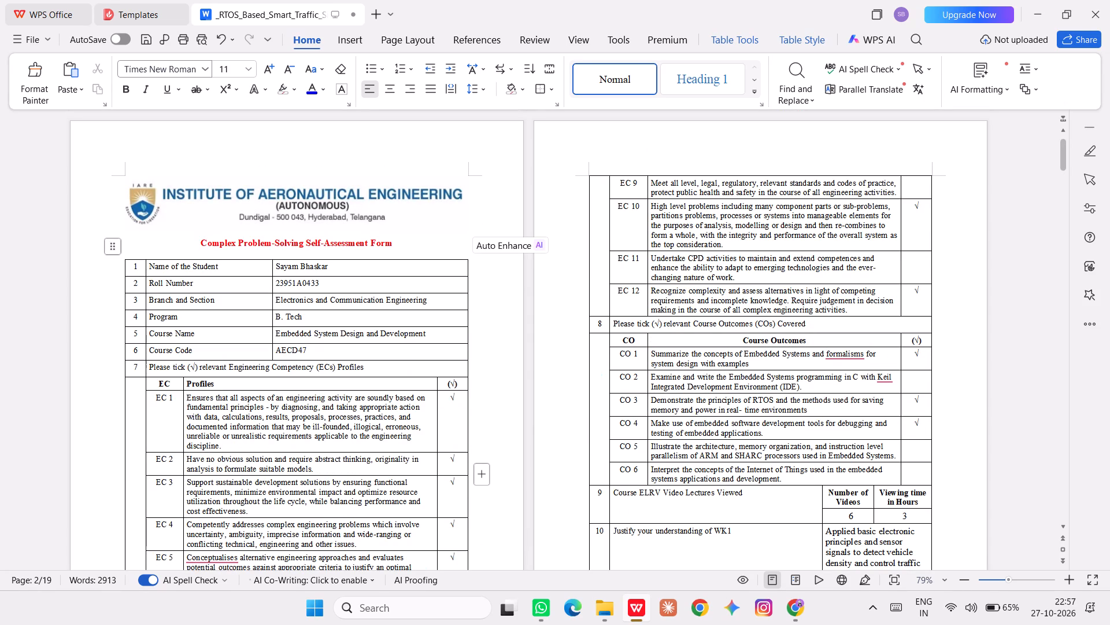
{"action": "scroll", "coordinate": [409, 386], "scroll_direction": "down", "scroll_amount": 7}
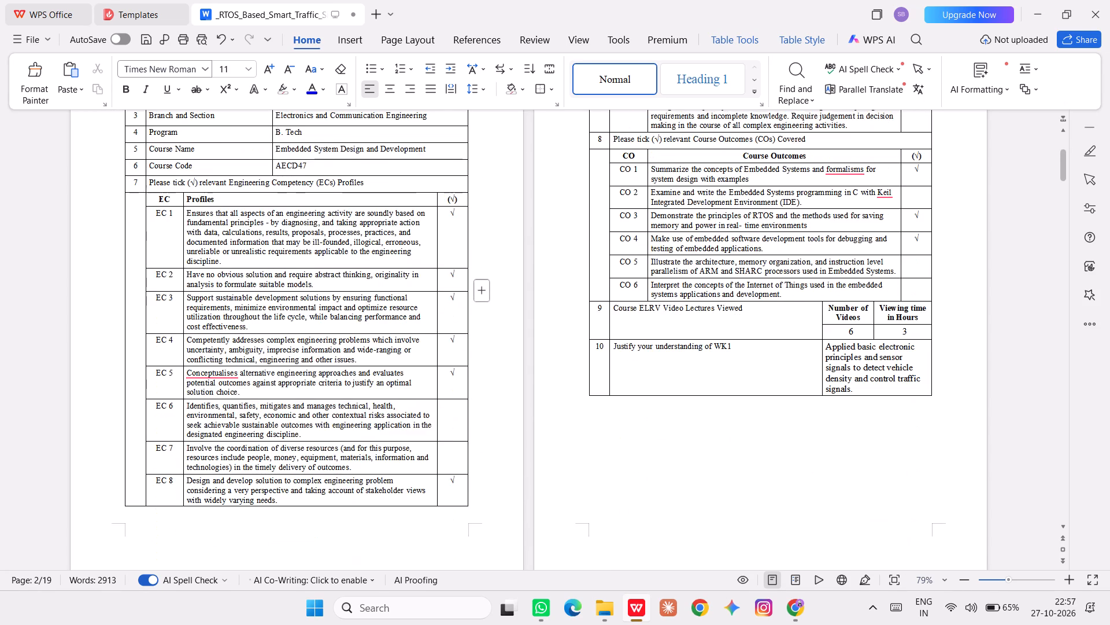
{"action": "scroll", "coordinate": [409, 396], "scroll_direction": "down", "scroll_amount": 15}
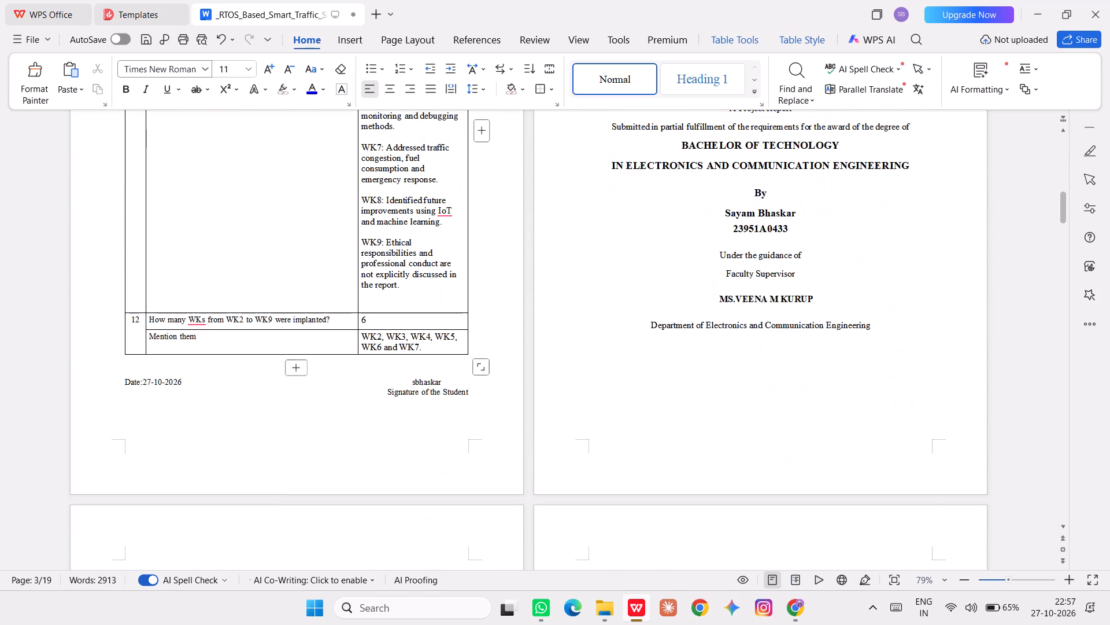
{"action": "scroll", "coordinate": [394, 422], "scroll_direction": "up", "scroll_amount": 6}
{"action": "scroll", "coordinate": [398, 429], "scroll_direction": "down", "scroll_amount": 10}
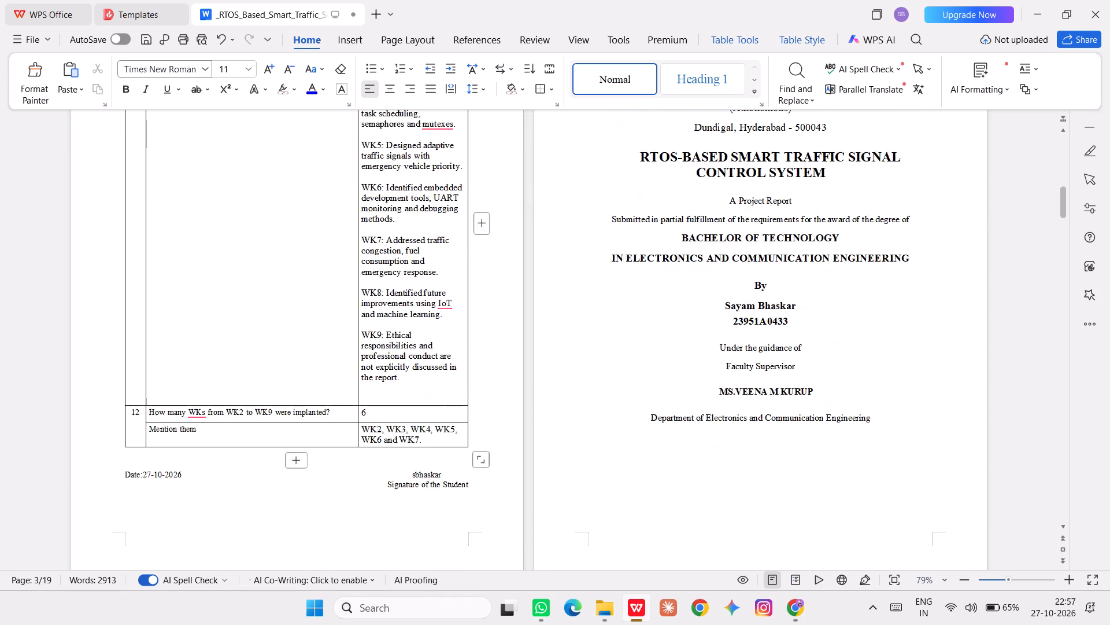
{"action": "scroll", "coordinate": [404, 441], "scroll_direction": "down", "scroll_amount": 5}
{"action": "scroll", "coordinate": [404, 443], "scroll_direction": "up", "scroll_amount": 3}
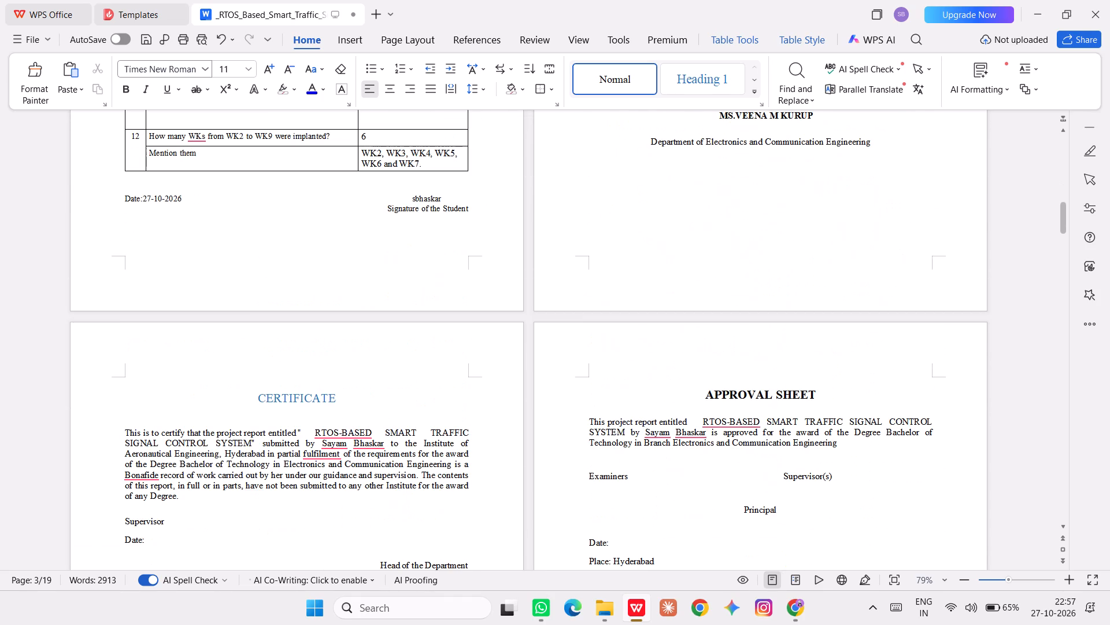
{"action": "scroll", "coordinate": [404, 444], "scroll_direction": "down", "scroll_amount": 5}
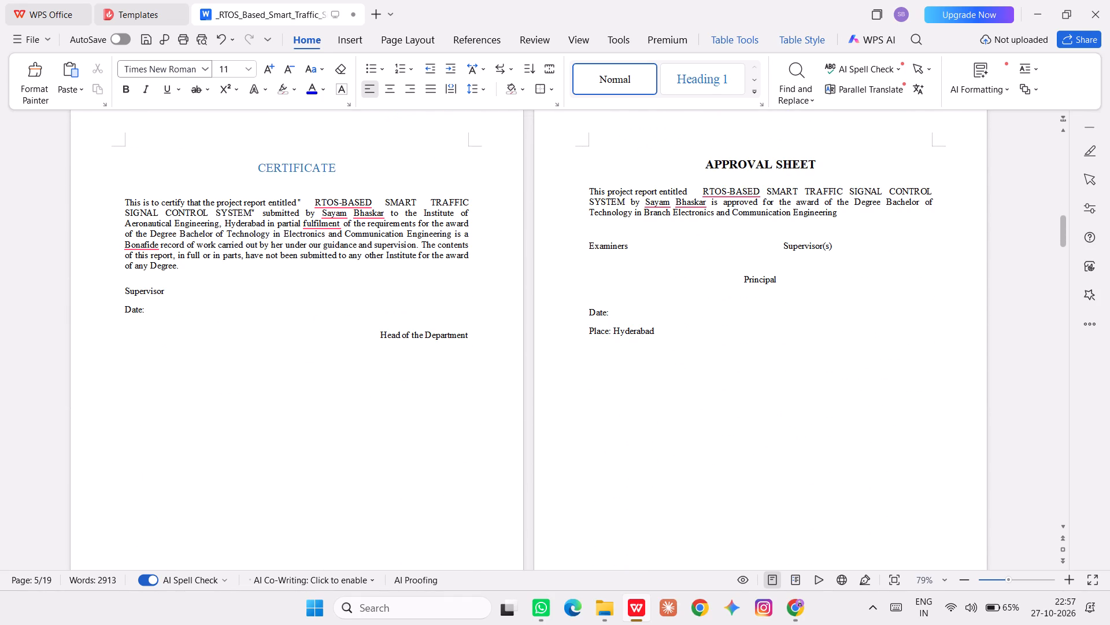
Shift the word Principal on the approval sheet with leading spaces until it lines up beneath Supervisor(s).
{"action": "left_click", "coordinate": [741, 289]}
{"action": "key", "text": "space"}
{"action": "key", "text": "space"}
{"action": "key", "text": "space"}
{"action": "key", "text": "space"}
{"action": "key", "text": "space"}
{"action": "key", "text": "space"}
{"action": "key", "text": "space"}
{"action": "key", "text": "space"}
{"action": "key", "text": "space"}
{"action": "key", "text": "space"}
{"action": "key", "text": "space"}
{"action": "key", "text": "space"}
{"action": "key", "text": "space"}
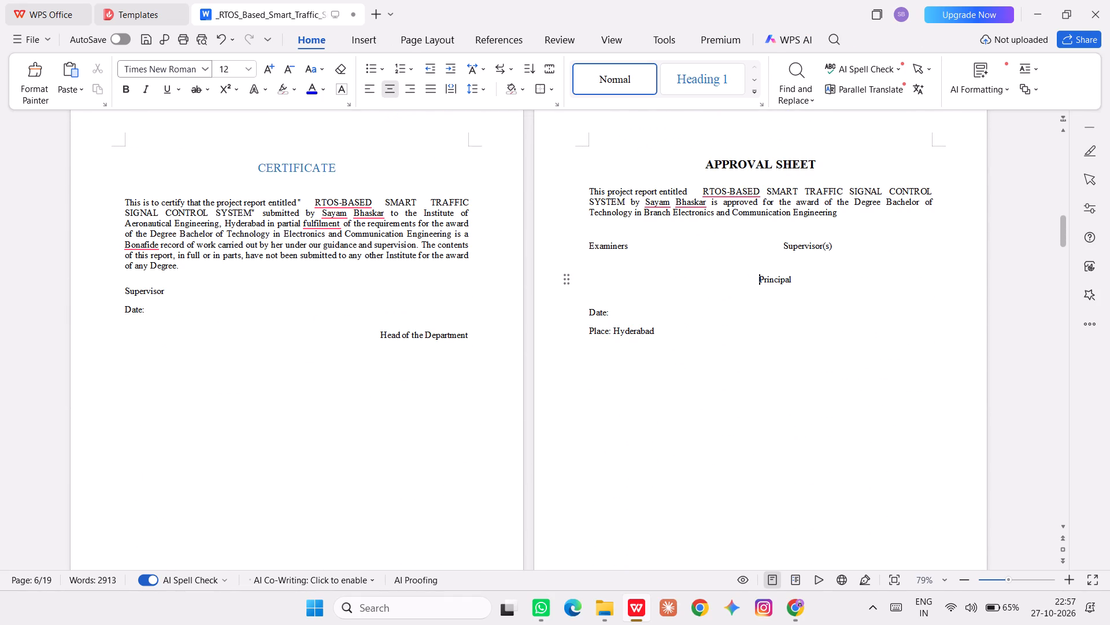
{"action": "key", "text": "space"}
{"action": "key", "text": "space"}
{"action": "key", "text": "space"}
{"action": "key", "text": "space"}
{"action": "key", "text": "space"}
{"action": "key", "text": "space"}
{"action": "key", "text": "space"}
{"action": "key", "text": "space"}
{"action": "key", "text": "space"}
{"action": "key", "text": "space"}
{"action": "key", "text": "space"}
{"action": "key", "text": "space"}
{"action": "key", "text": "space"}
{"action": "key", "text": "space"}
{"action": "key", "text": "space"}
{"action": "key", "text": "space"}
{"action": "key", "text": "space"}
{"action": "key", "text": "space"}
{"action": "key", "text": "space"}
{"action": "key", "text": "space"}
{"action": "key", "text": "space"}
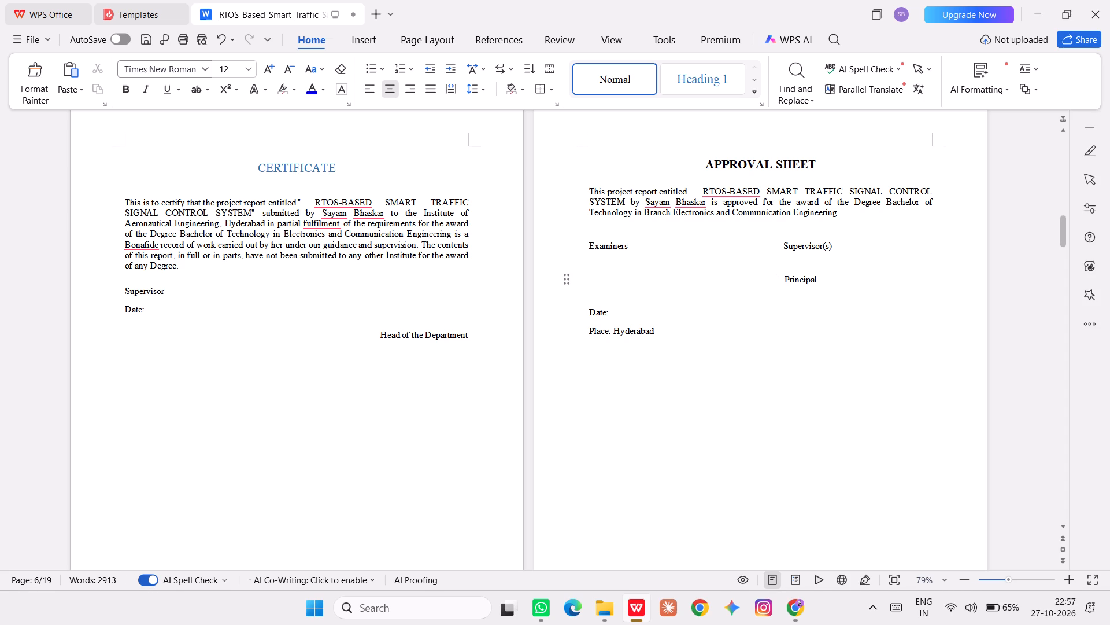
Enter the date 27-10-2026 after "Date:" on the approval sheet.
{"action": "left_click", "coordinate": [627, 308]}
{"action": "key", "text": "2"}
{"action": "key", "text": "7"}
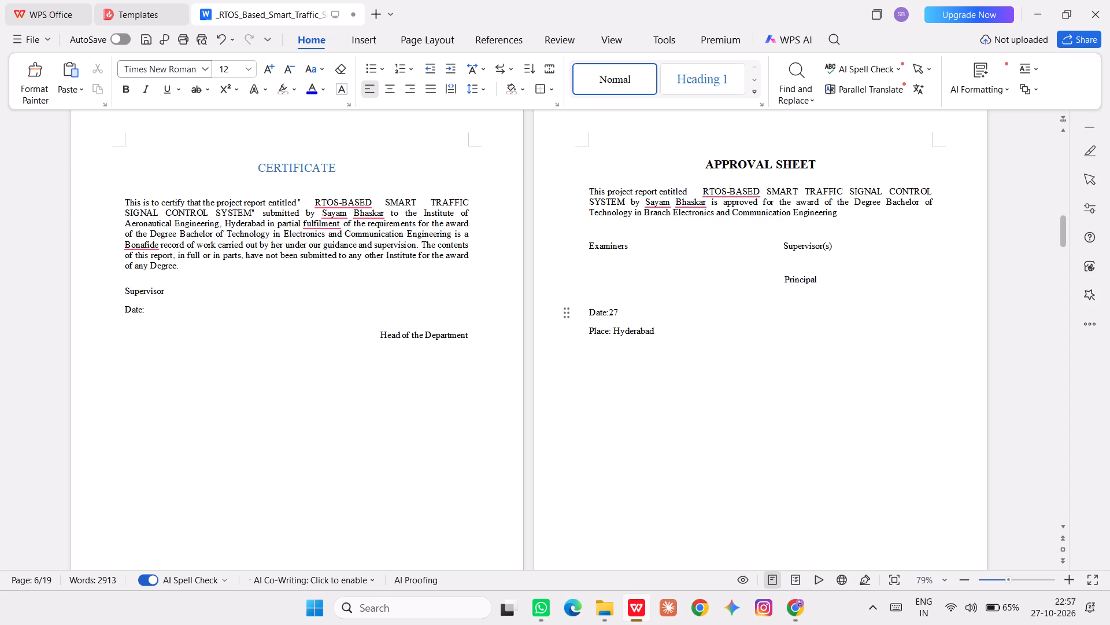
{"action": "key", "text": "minus"}
{"action": "key", "text": "0"}
{"action": "key", "text": "BackSpace"}
{"action": "type", "text": "10-202"}
{"action": "key", "text": "6"}
Enter the date 27-20-2027 after "Date:" on the certificate page.
{"action": "left_click", "coordinate": [210, 318]}
{"action": "key", "text": "2"}
{"action": "type", "text": "7-"}
{"action": "type", "text": "20"}
{"action": "key", "text": "minus"}
{"action": "key", "text": "2"}
{"action": "key", "text": "0"}
{"action": "key", "text": "2"}
{"action": "key", "text": "7"}
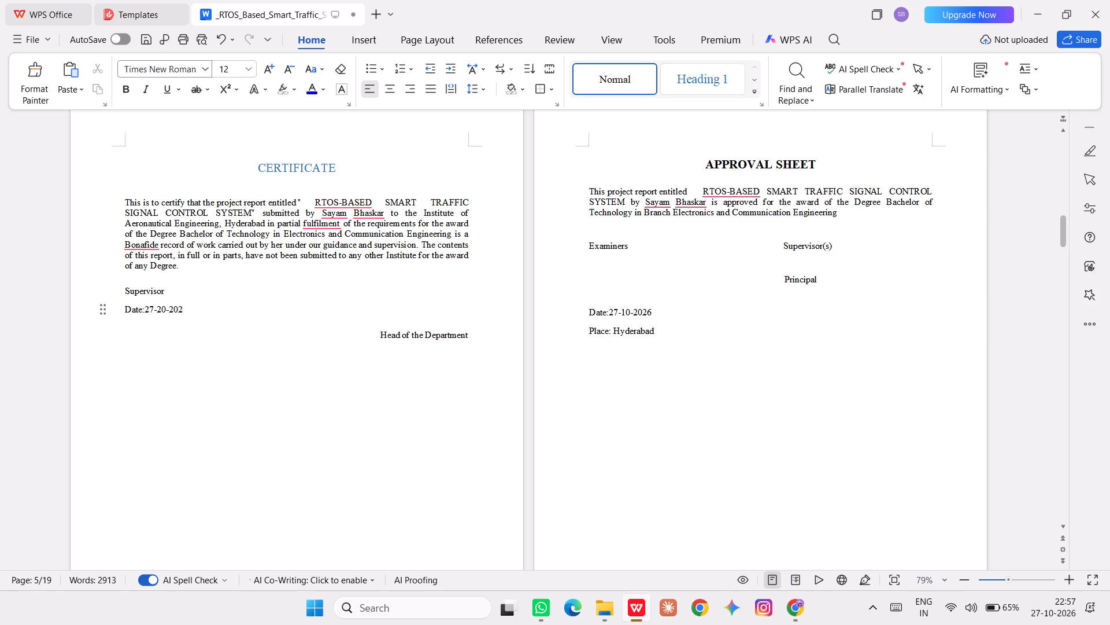
Make the CERTIFICATE heading bold and set its font colour to Automatic black.
{"action": "left_click_drag", "start_coordinate": [352, 175], "coordinate": [251, 174]}
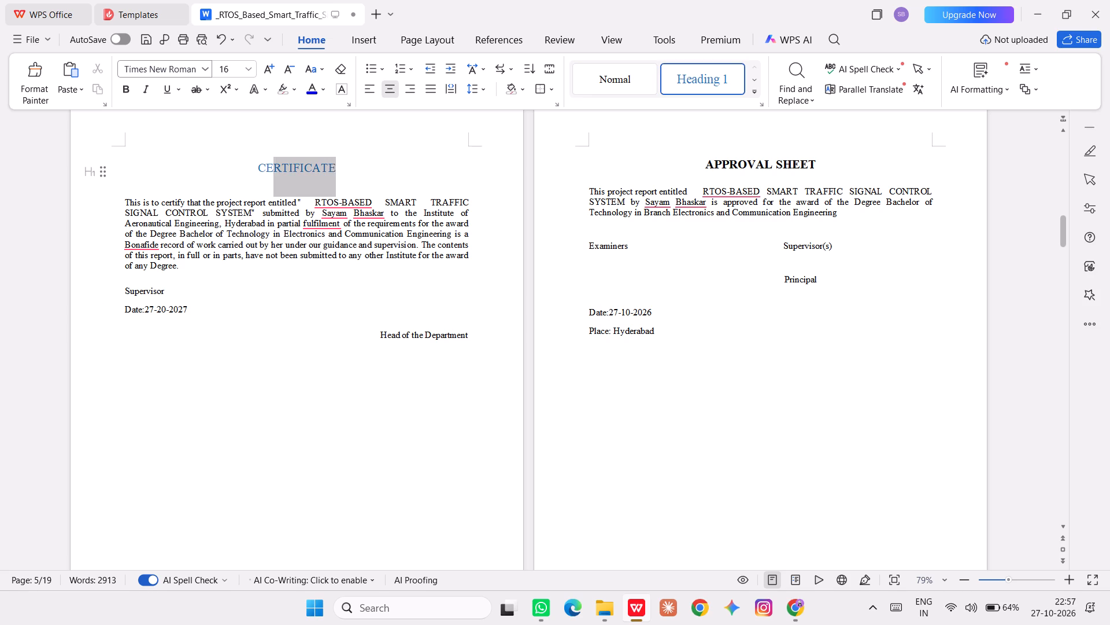
{"action": "left_click_drag", "start_coordinate": [251, 174], "coordinate": [250, 174]}
{"action": "left_click", "coordinate": [143, 129]}
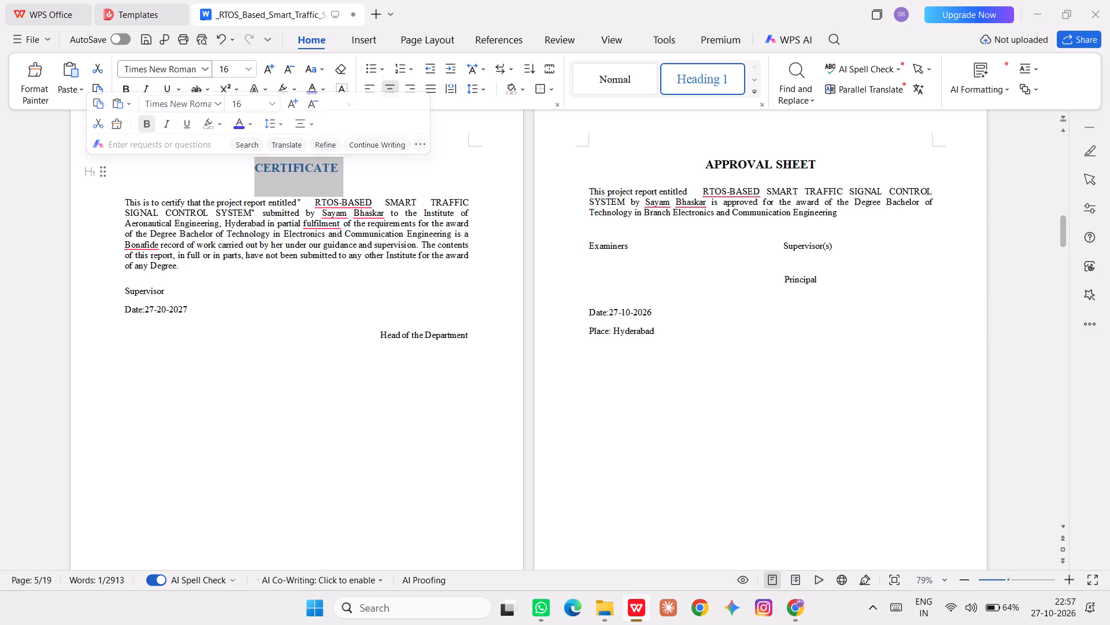
{"action": "left_click", "coordinate": [275, 384]}
{"action": "left_click_drag", "start_coordinate": [351, 170], "coordinate": [251, 163]}
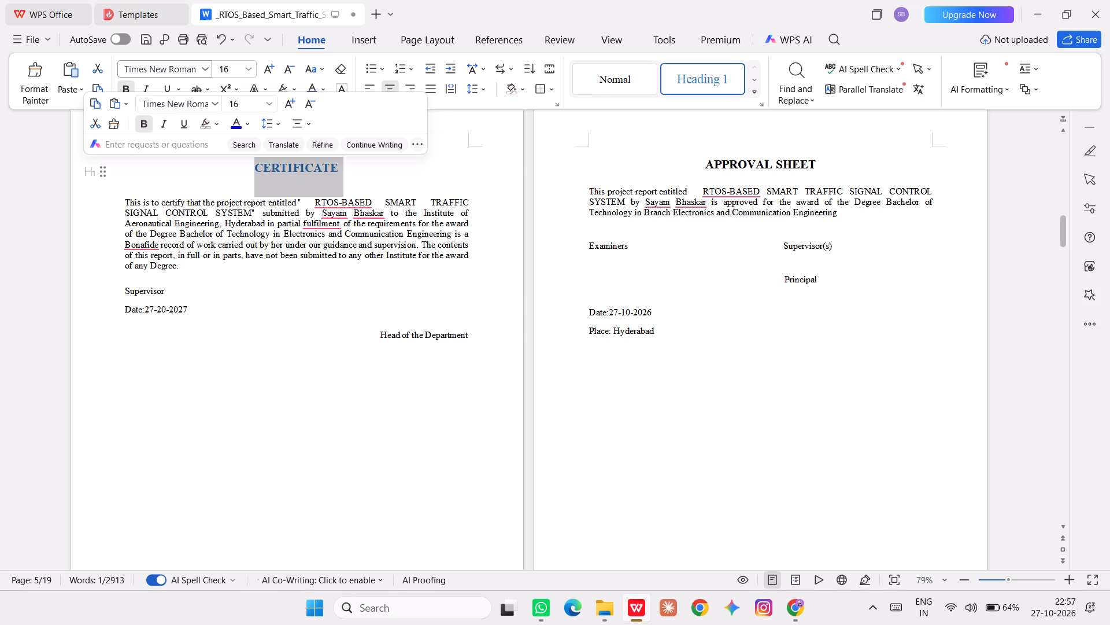
{"action": "left_click", "coordinate": [252, 124]}
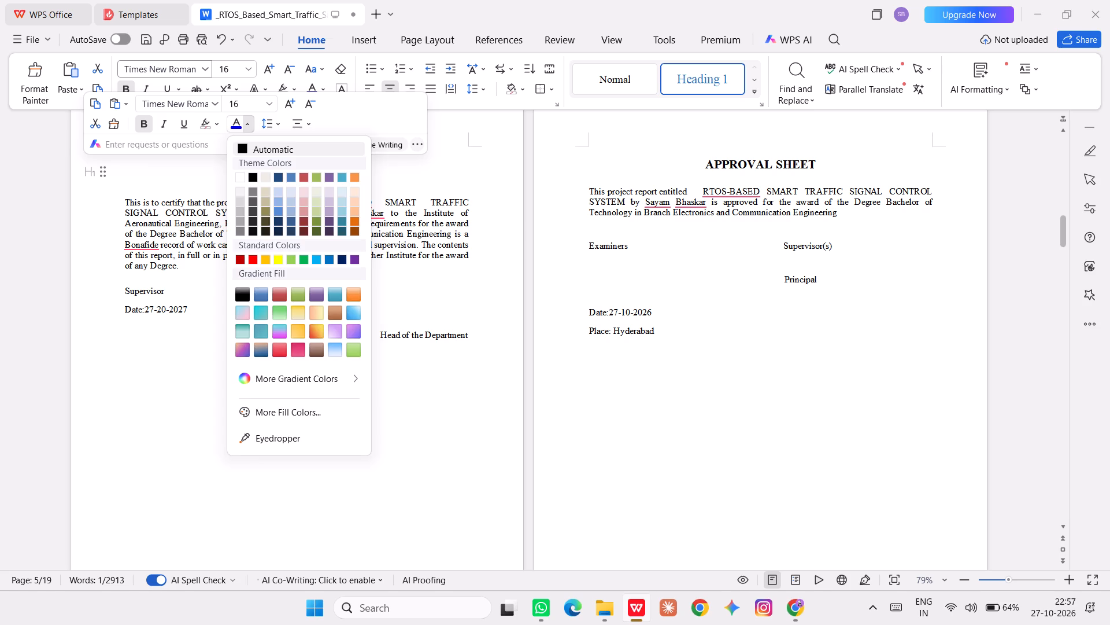
{"action": "left_click", "coordinate": [242, 153]}
{"action": "left_click", "coordinate": [325, 356]}
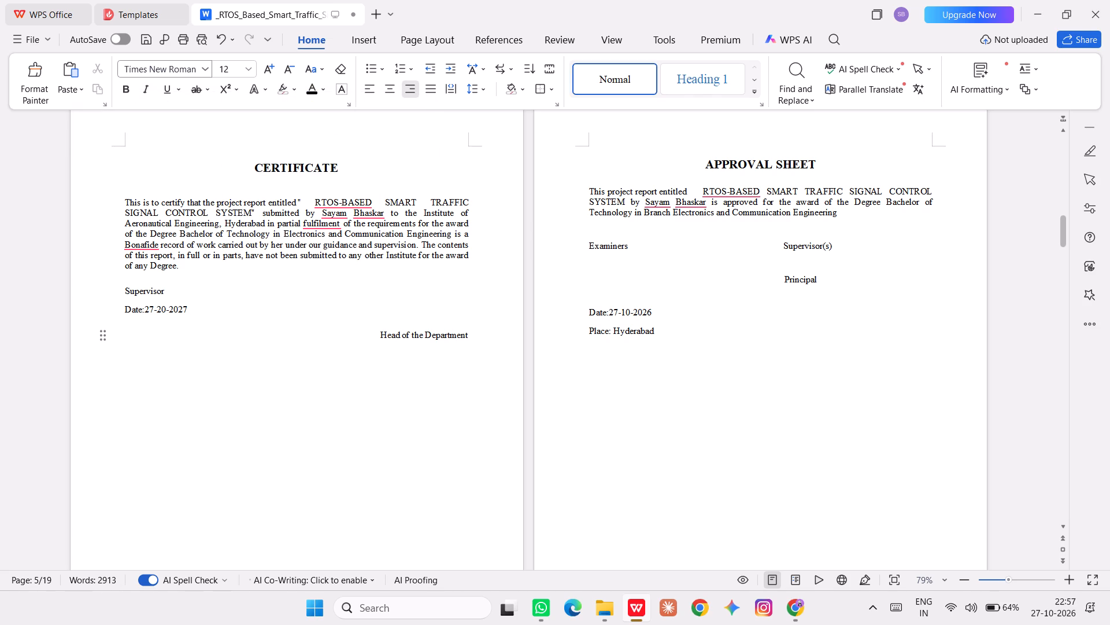
Change the ACKNOWLEDGEMENT and TABLE OF CONTENTS headings from blue to black.
{"action": "scroll", "coordinate": [383, 393], "scroll_direction": "down", "scroll_amount": 1}
{"action": "scroll", "coordinate": [383, 394], "scroll_direction": "up", "scroll_amount": 1}
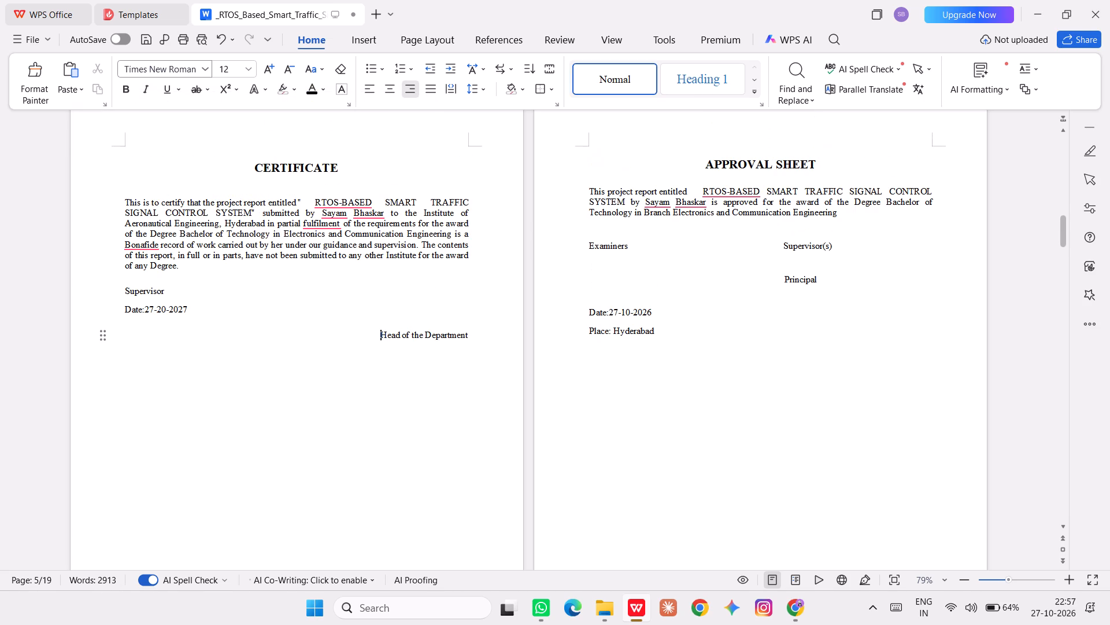
{"action": "scroll", "coordinate": [383, 394], "scroll_direction": "down", "scroll_amount": 14}
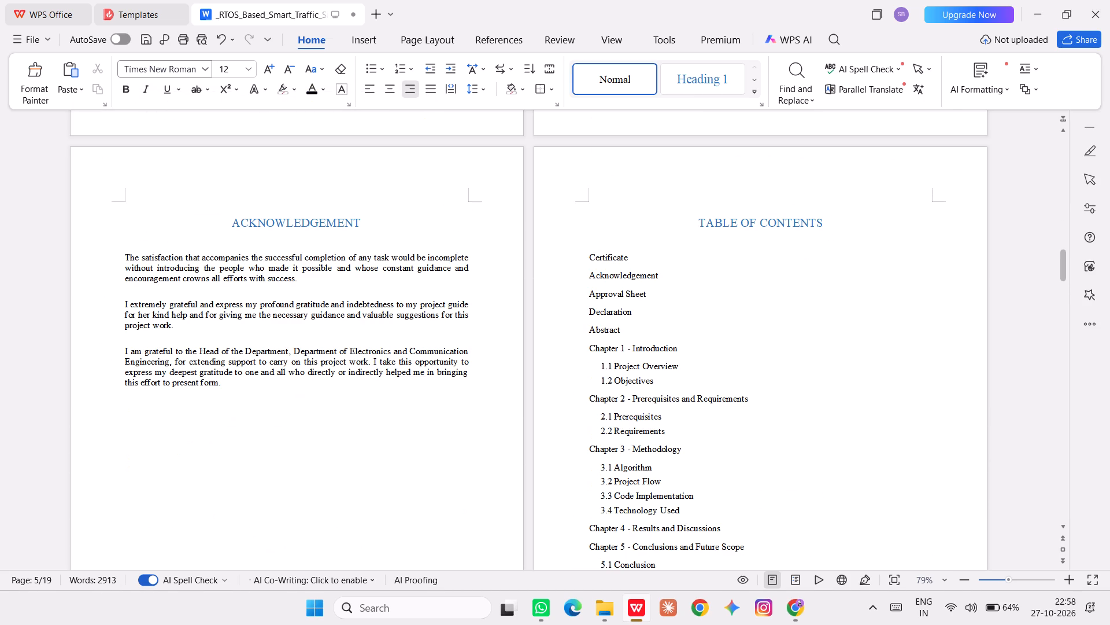
{"action": "left_click_drag", "start_coordinate": [380, 233], "coordinate": [225, 212]}
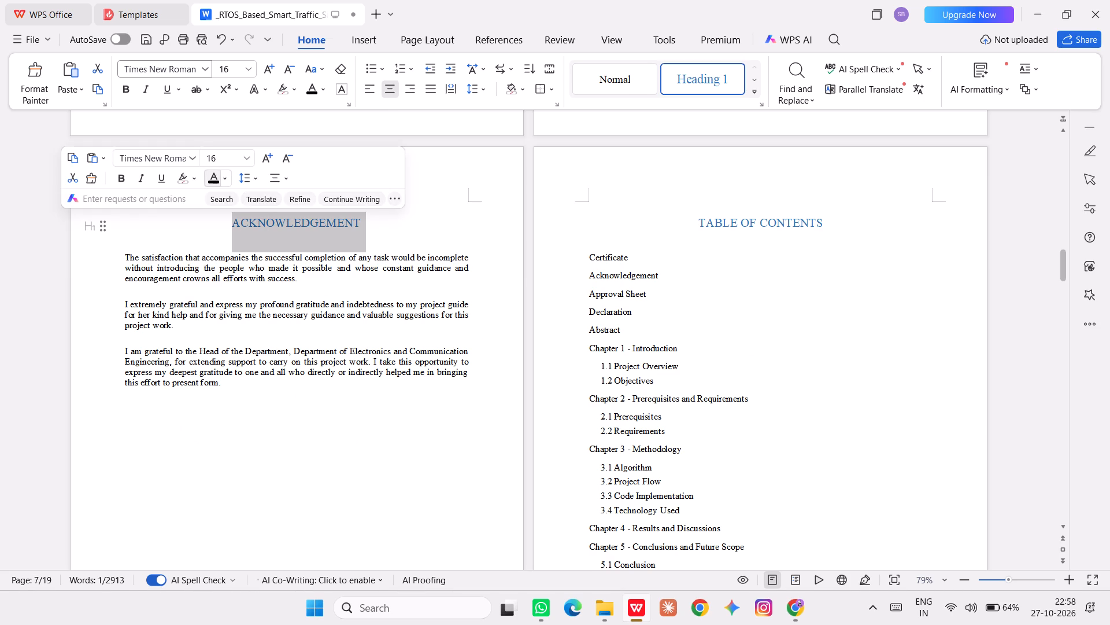
{"action": "left_click", "coordinate": [217, 178]}
{"action": "left_click_drag", "start_coordinate": [879, 225], "coordinate": [664, 214]}
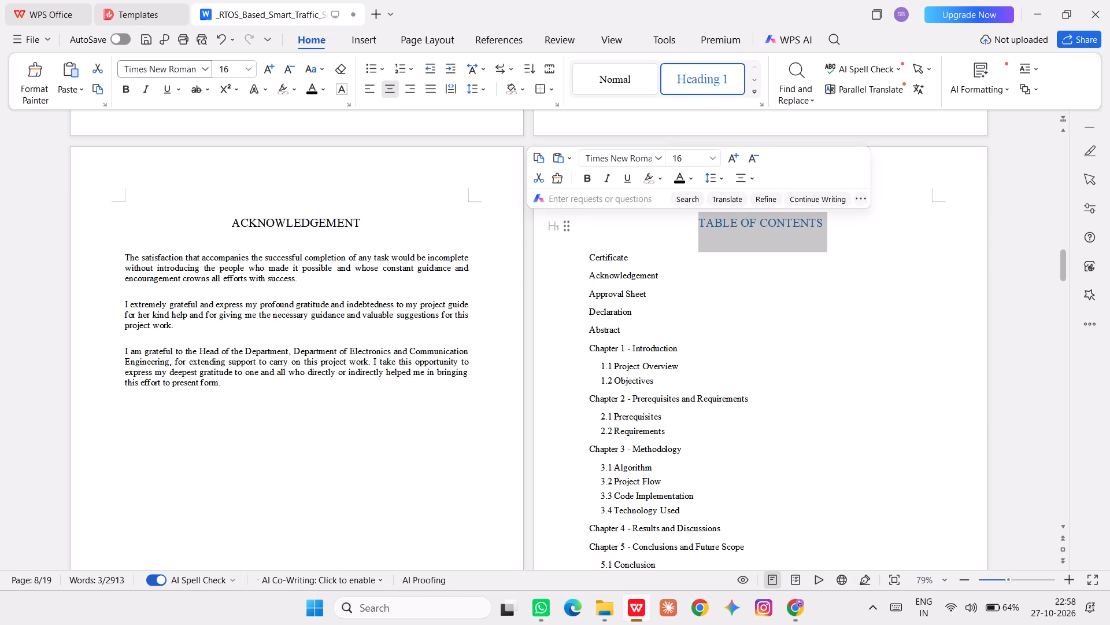
{"action": "left_click", "coordinate": [673, 183]}
Change the ABSTRACT heading's font colour to black.
{"action": "scroll", "coordinate": [697, 255], "scroll_direction": "down", "scroll_amount": 3}
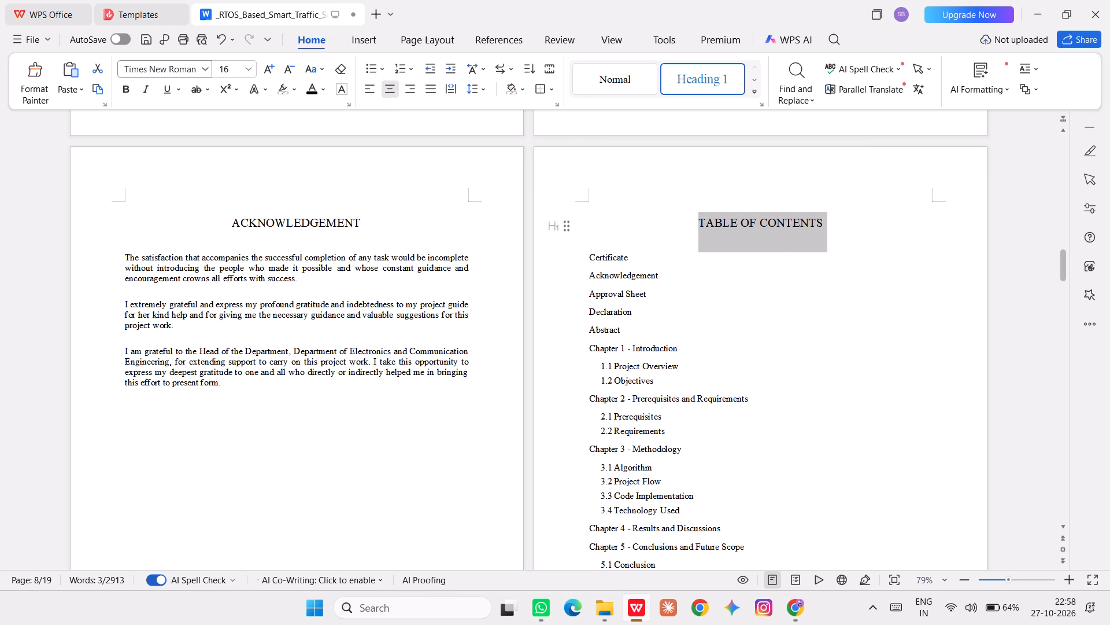
{"action": "scroll", "coordinate": [696, 268], "scroll_direction": "down", "scroll_amount": 12}
{"action": "left_click_drag", "start_coordinate": [837, 180], "coordinate": [743, 180]}
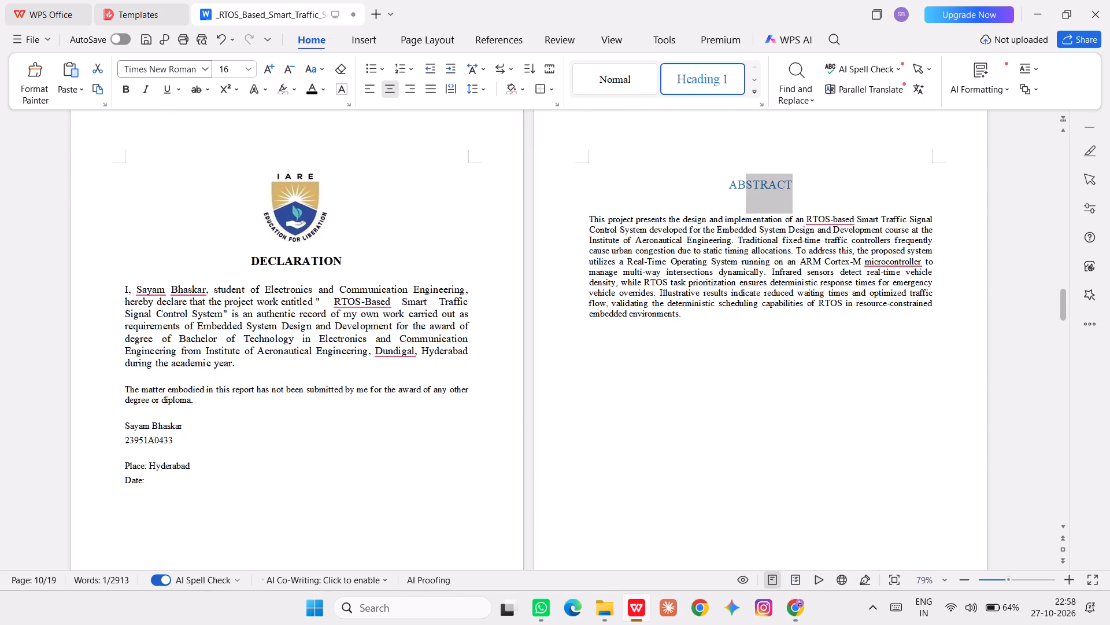
{"action": "left_click_drag", "start_coordinate": [743, 180], "coordinate": [723, 174]}
{"action": "left_click", "coordinate": [565, 130]}
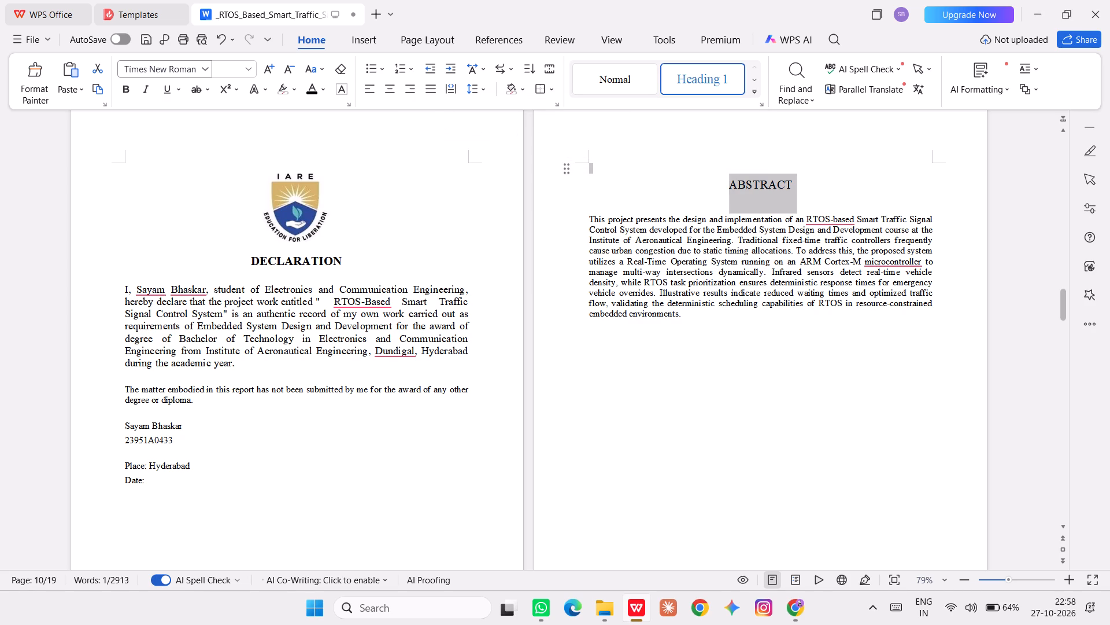
Delete the IARE logo above the DECLARATION heading together with the empty space it leaves.
{"action": "left_click", "coordinate": [332, 233]}
{"action": "left_click", "coordinate": [314, 207]}
{"action": "key", "text": "Delete"}
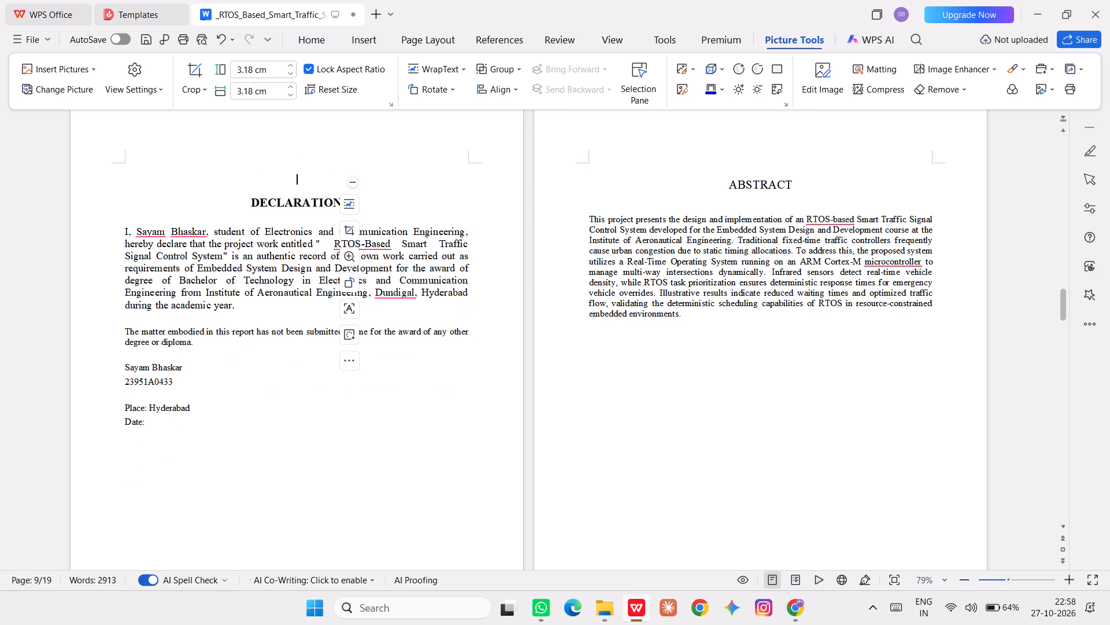
{"action": "key", "text": "BackSpace"}
{"action": "key", "text": "BackSpace"}
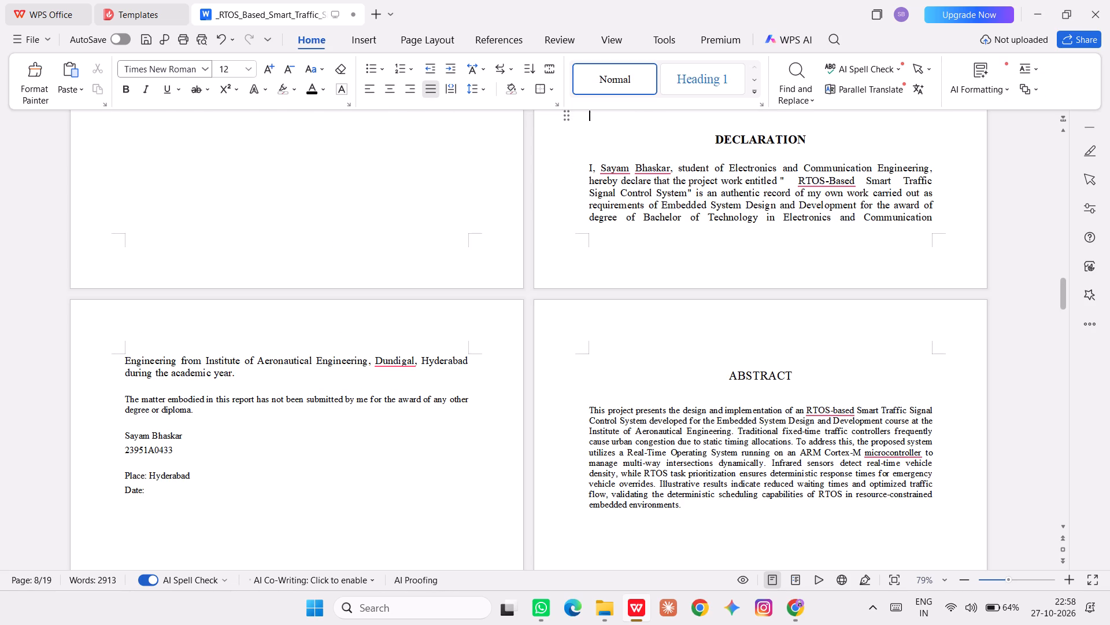
Insert four blank lines above the DECLARATION heading to move it to the top of its own page.
{"action": "key", "text": "Return"}
{"action": "key", "text": "Return"}
{"action": "key", "text": "Return"}
{"action": "key", "text": "Return"}
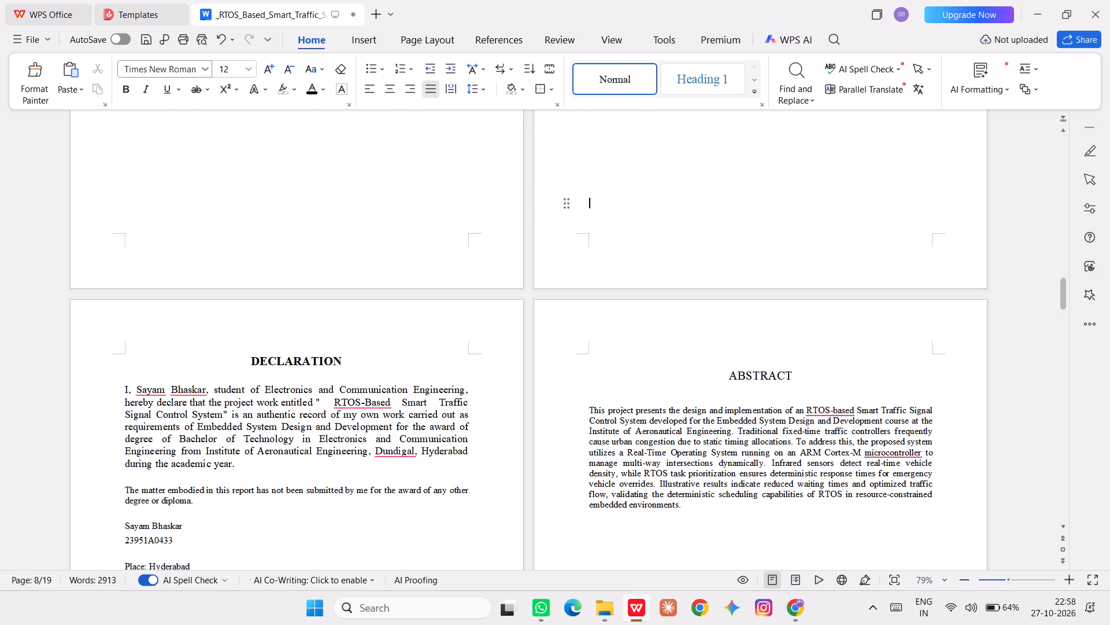
Make the ABSTRACT heading bold.
{"action": "scroll", "coordinate": [512, 349], "scroll_direction": "down", "scroll_amount": 5}
{"action": "scroll", "coordinate": [716, 191], "scroll_direction": "up", "scroll_amount": 2}
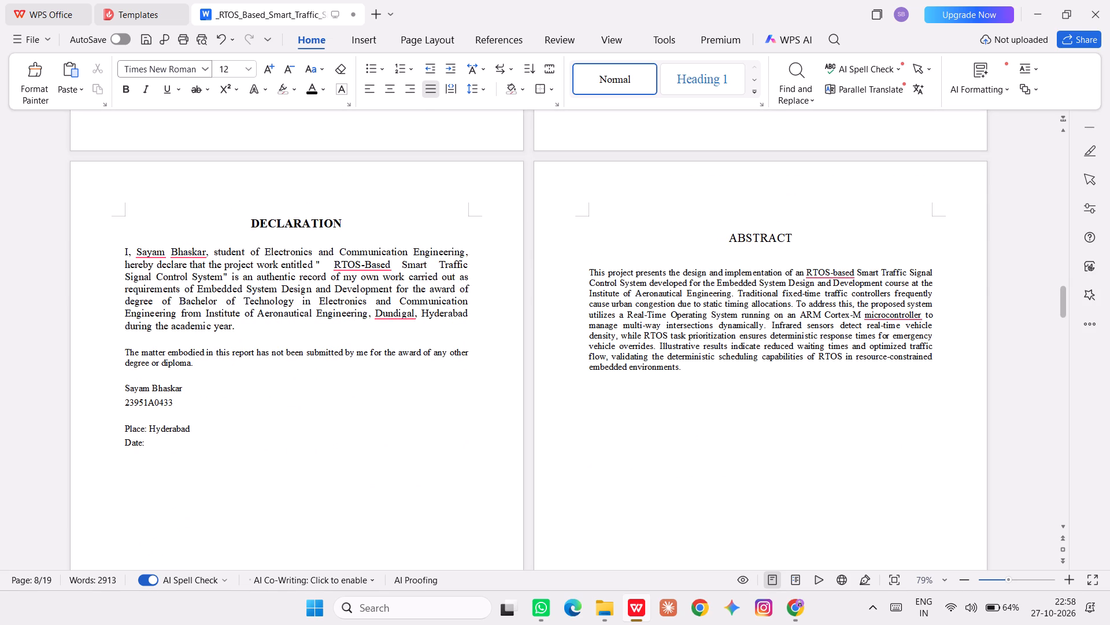
{"action": "left_click_drag", "start_coordinate": [827, 248], "coordinate": [719, 233]}
{"action": "left_click", "coordinate": [624, 197]}
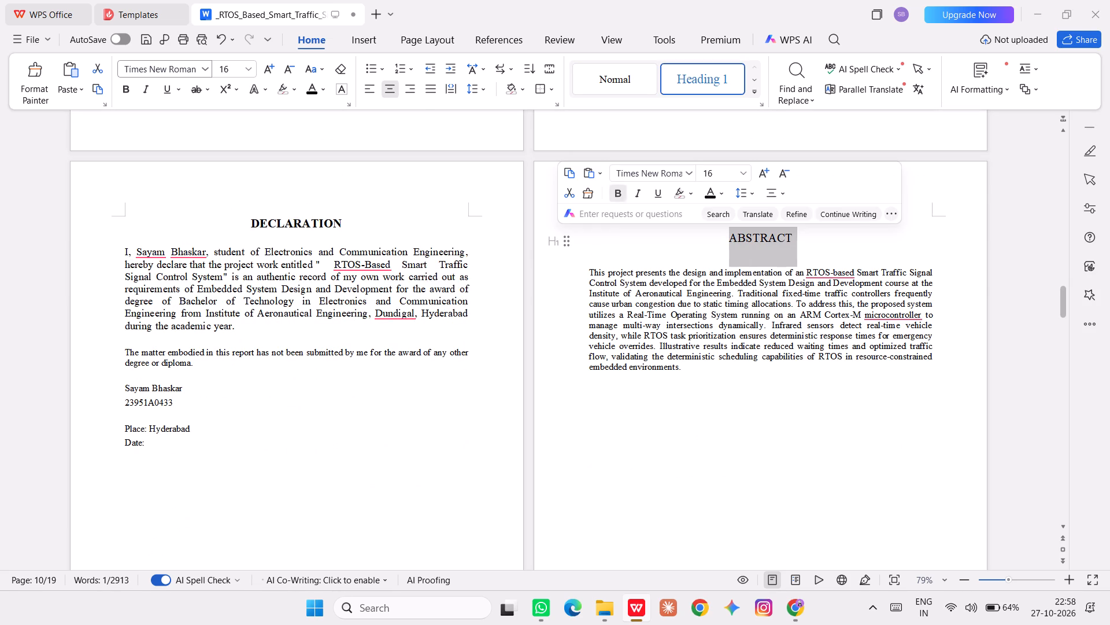
{"action": "left_click", "coordinate": [1000, 258]}
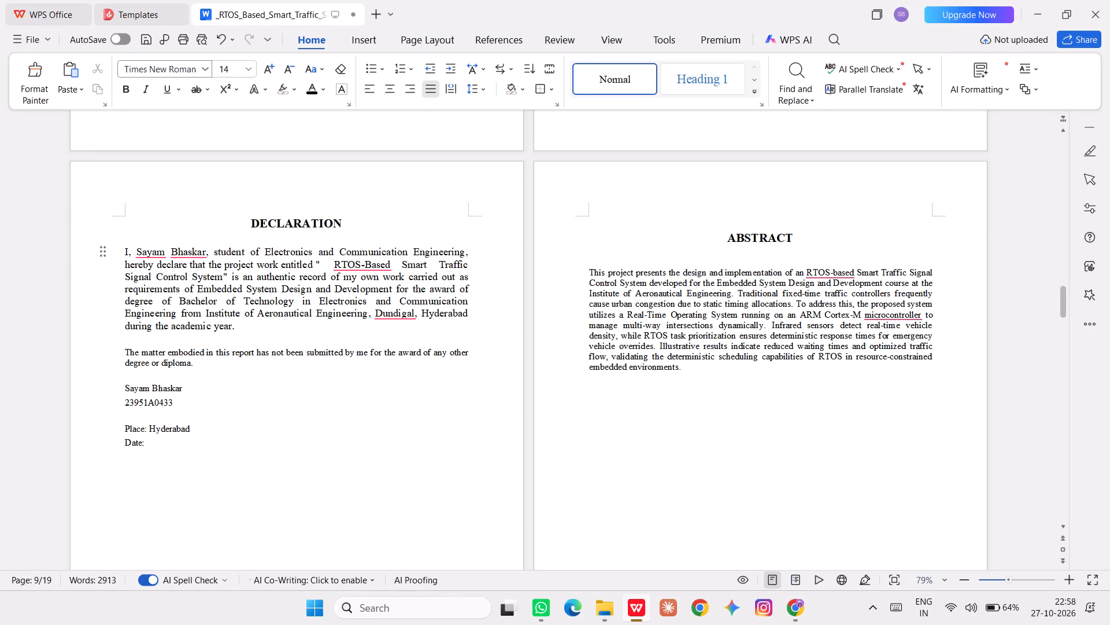
{"action": "left_click", "coordinate": [705, 235]}
Apply Times New Roman to the text from the Chapter 1 title through the References list.
{"action": "scroll", "coordinate": [520, 253], "scroll_direction": "down", "scroll_amount": 10}
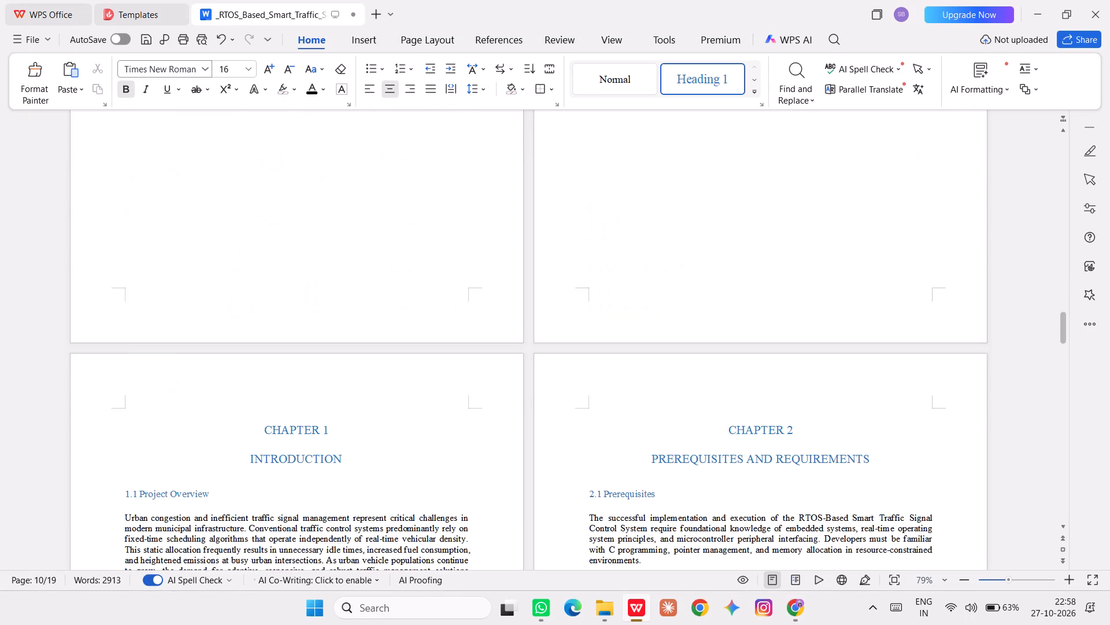
{"action": "scroll", "coordinate": [524, 281], "scroll_direction": "down", "scroll_amount": 4}
{"action": "left_click_drag", "start_coordinate": [245, 242], "coordinate": [1109, 624]}
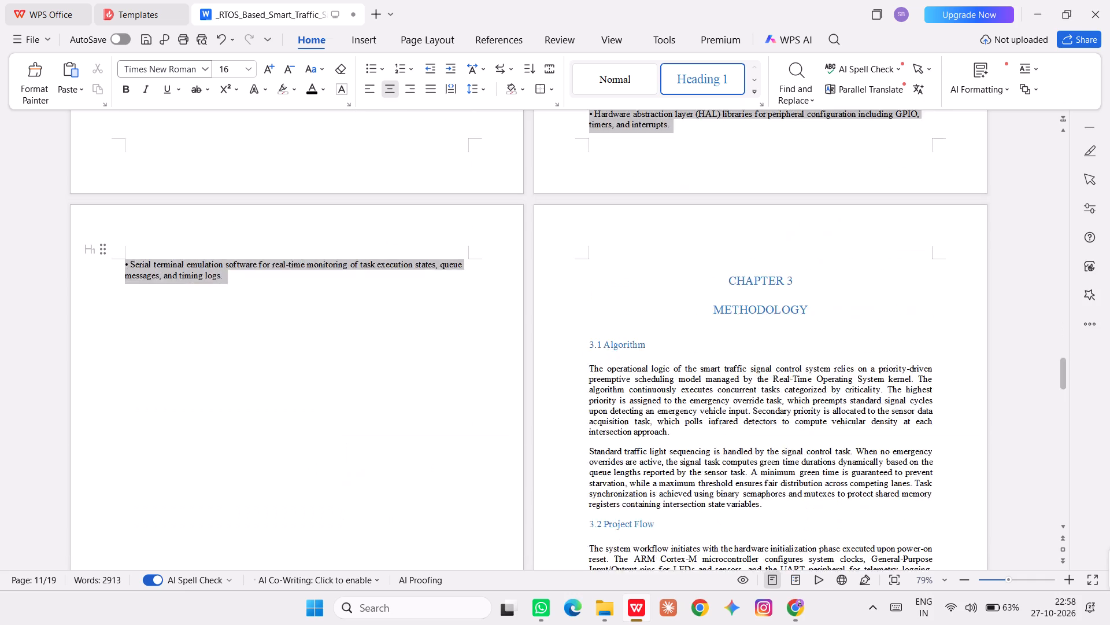
{"action": "left_click_drag", "start_coordinate": [1109, 624], "coordinate": [660, 220]}
{"action": "scroll", "coordinate": [648, 218], "scroll_direction": "up", "scroll_amount": 4}
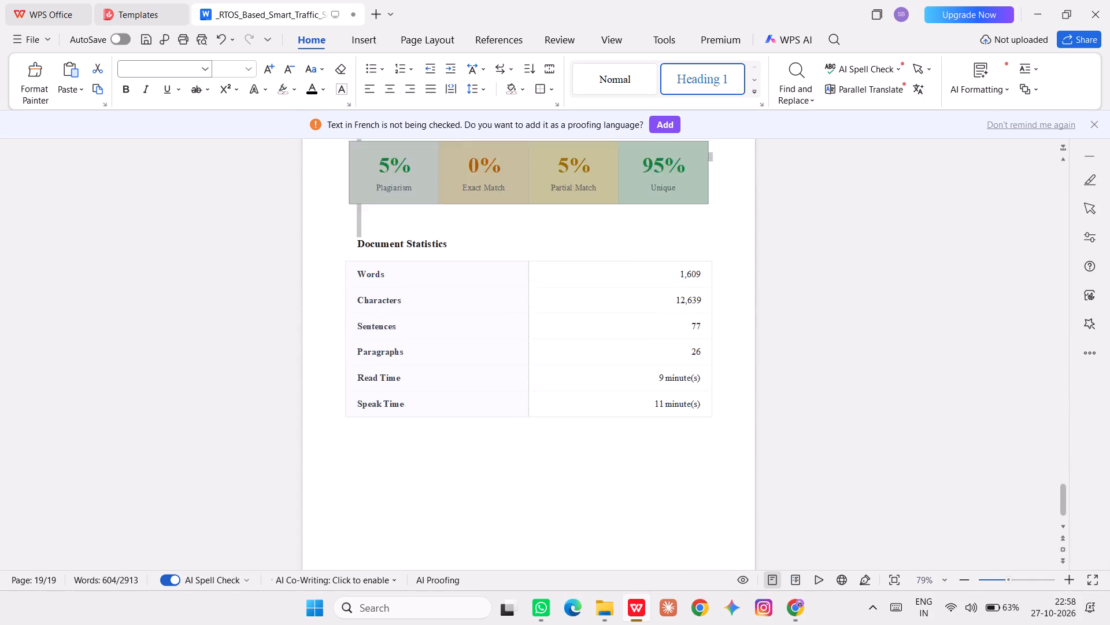
{"action": "scroll", "coordinate": [660, 220], "scroll_direction": "up", "scroll_amount": 4}
{"action": "left_click_drag", "start_coordinate": [660, 220], "coordinate": [674, 299]}
{"action": "scroll", "coordinate": [674, 296], "scroll_direction": "up", "scroll_amount": 3}
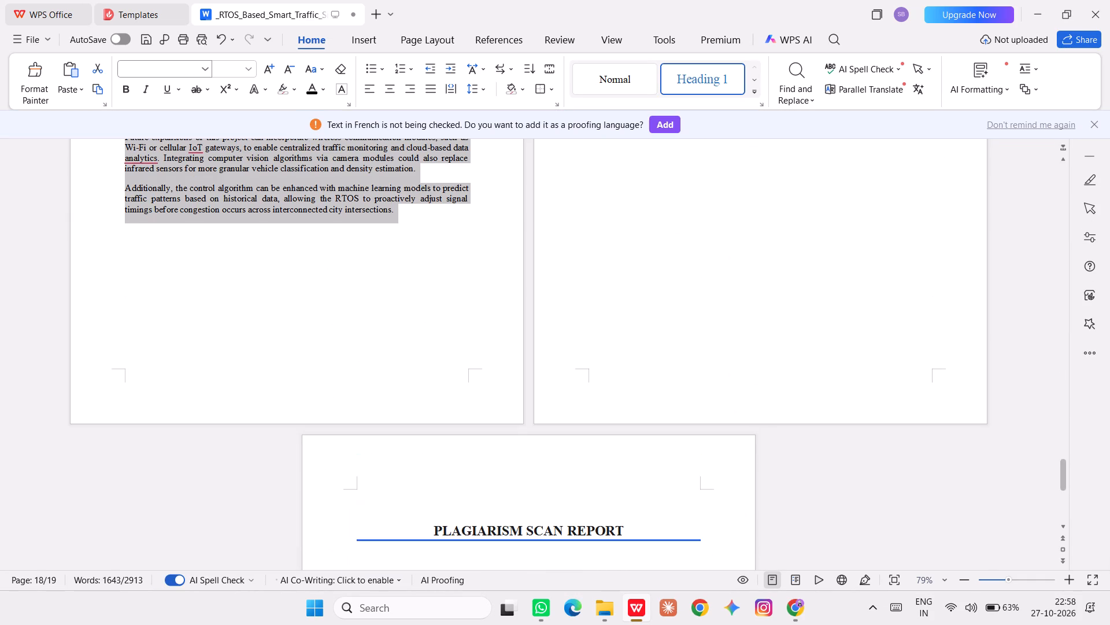
{"action": "left_click_drag", "start_coordinate": [674, 299], "coordinate": [676, 283]}
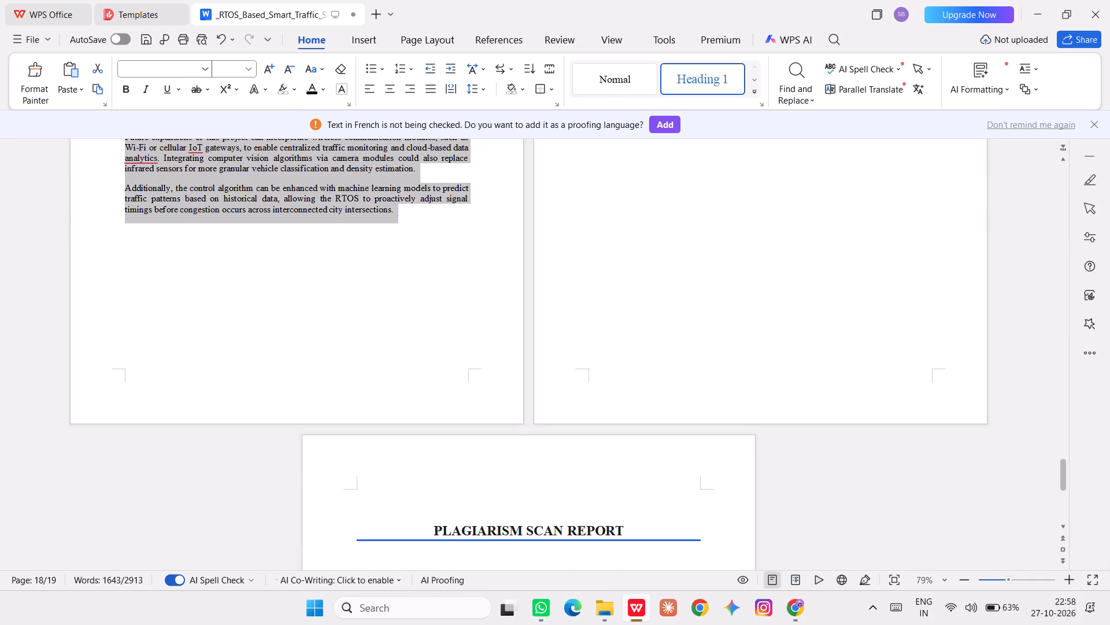
{"action": "left_click", "coordinate": [208, 64]}
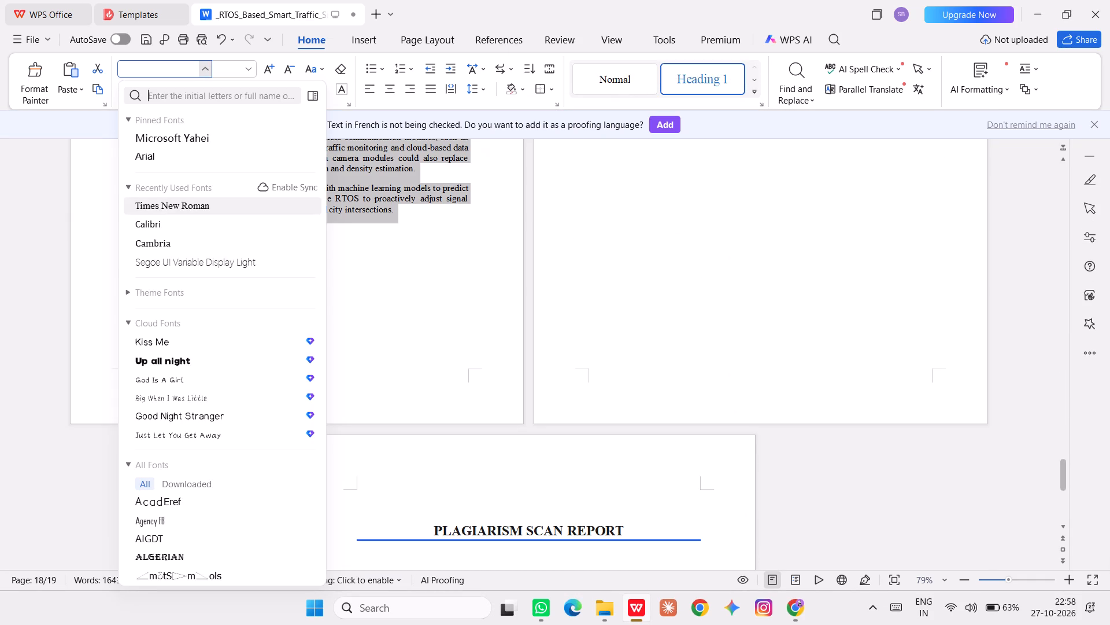
{"action": "left_click", "coordinate": [203, 208]}
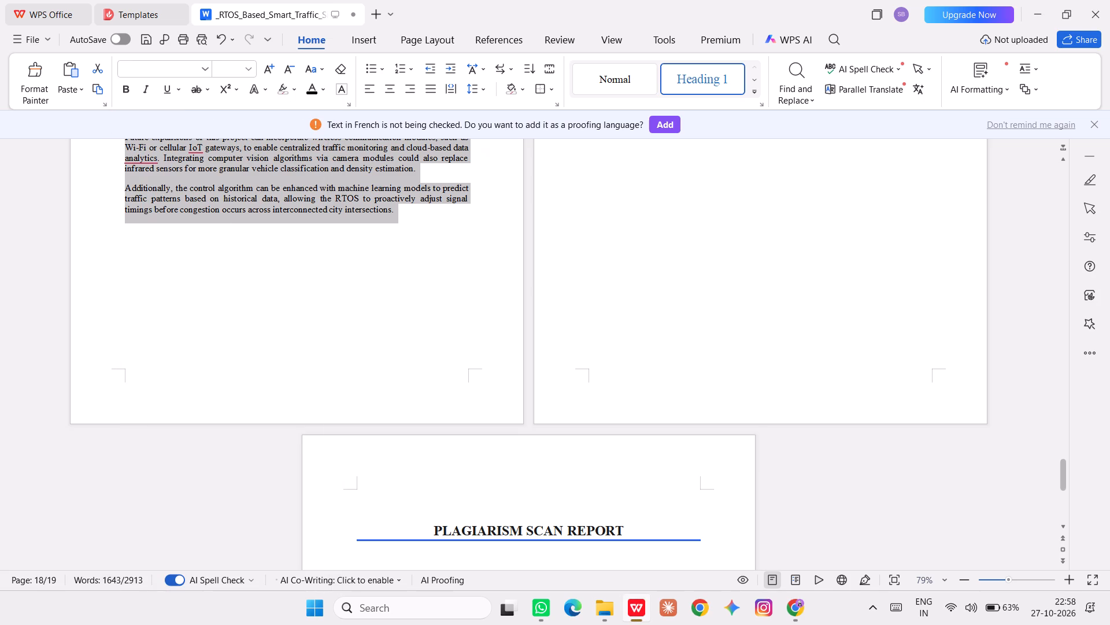
Set the font colour of the selected chapters and References list to black.
{"action": "scroll", "coordinate": [347, 247], "scroll_direction": "up", "scroll_amount": 7}
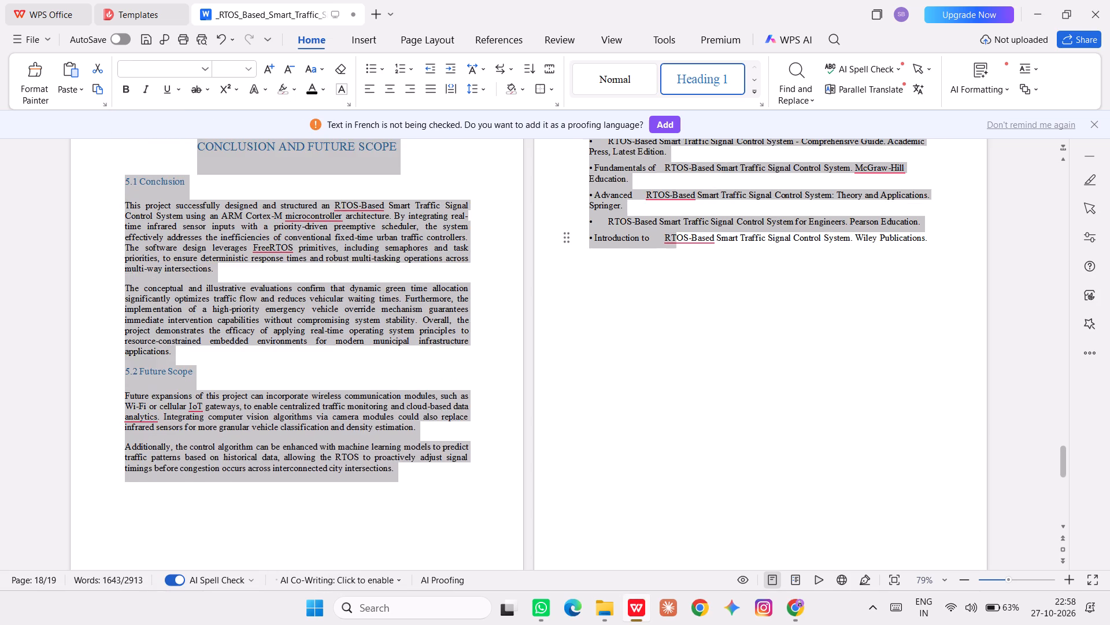
{"action": "scroll", "coordinate": [358, 247], "scroll_direction": "up", "scroll_amount": 2}
{"action": "left_click", "coordinate": [309, 95]}
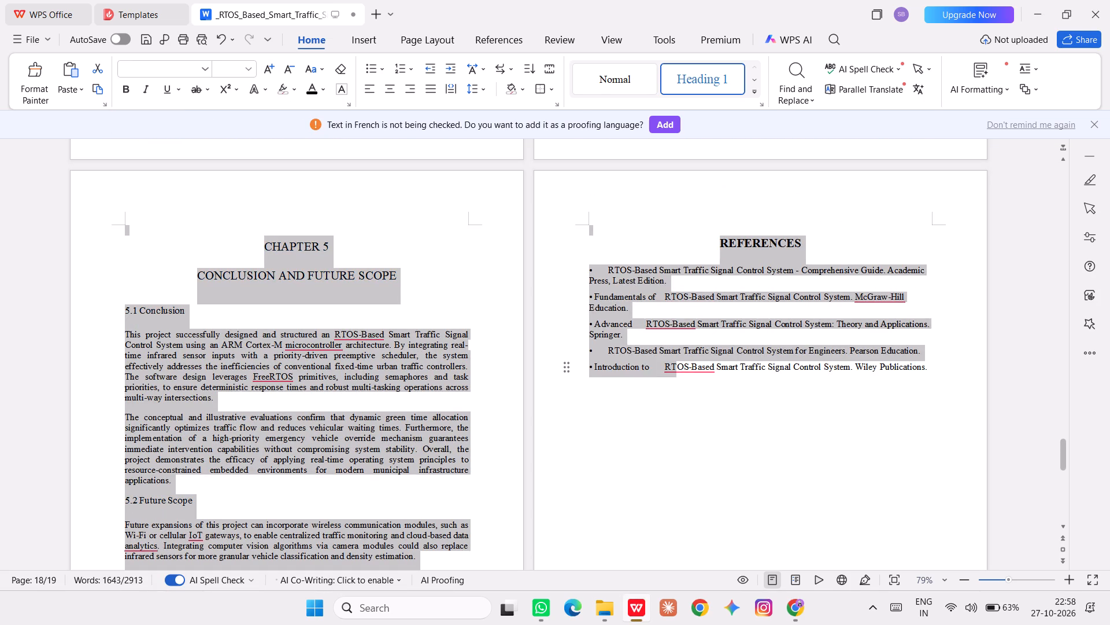
{"action": "left_click", "coordinate": [1028, 350]}
Close up the wide gaps before "RTOS-Based" in the first, third, fourth and fifth references, keeping normal word spacing.
{"action": "scroll", "coordinate": [1024, 403], "scroll_direction": "down", "scroll_amount": 1}
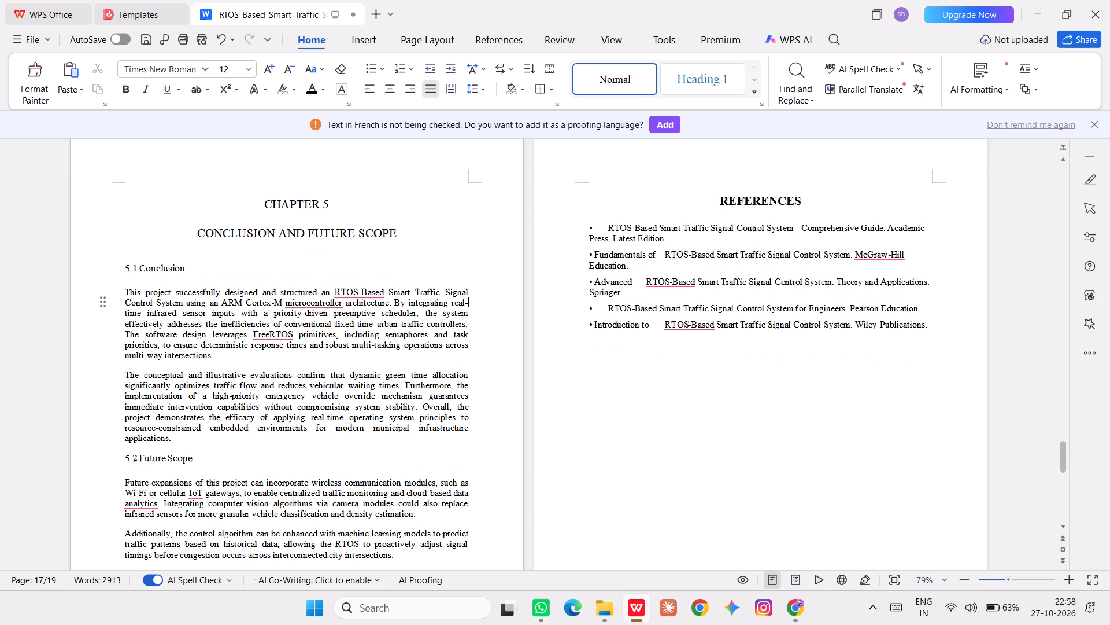
{"action": "left_click", "coordinate": [606, 306]}
{"action": "key", "text": "BackSpace"}
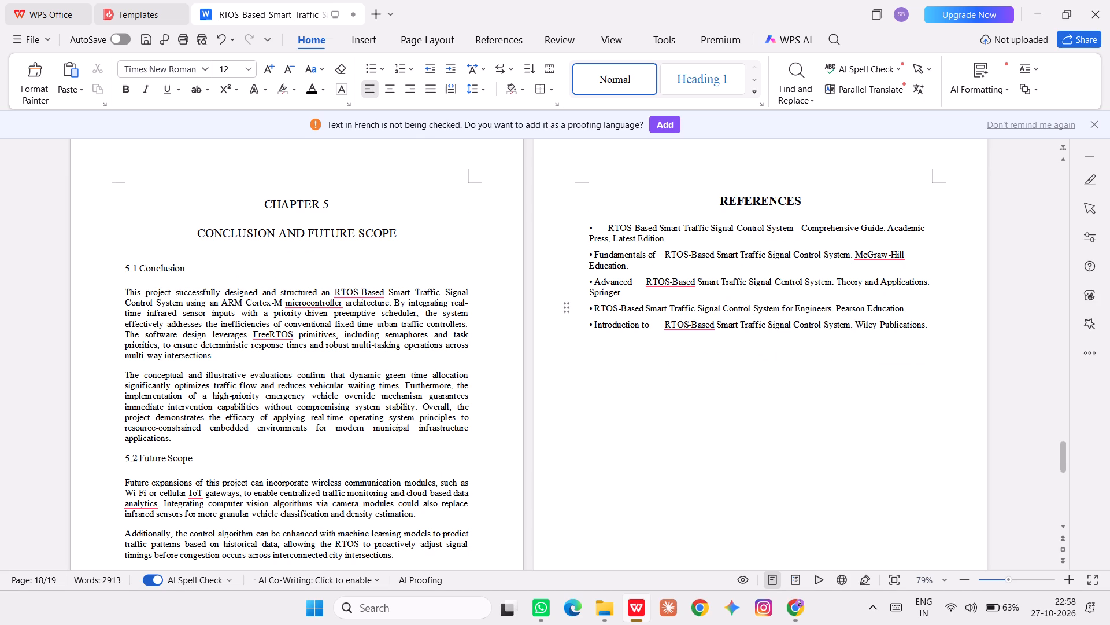
{"action": "left_click", "coordinate": [663, 324]}
{"action": "key", "text": "BackSpace"}
{"action": "key", "text": "BackSpace"}
{"action": "key", "text": "space"}
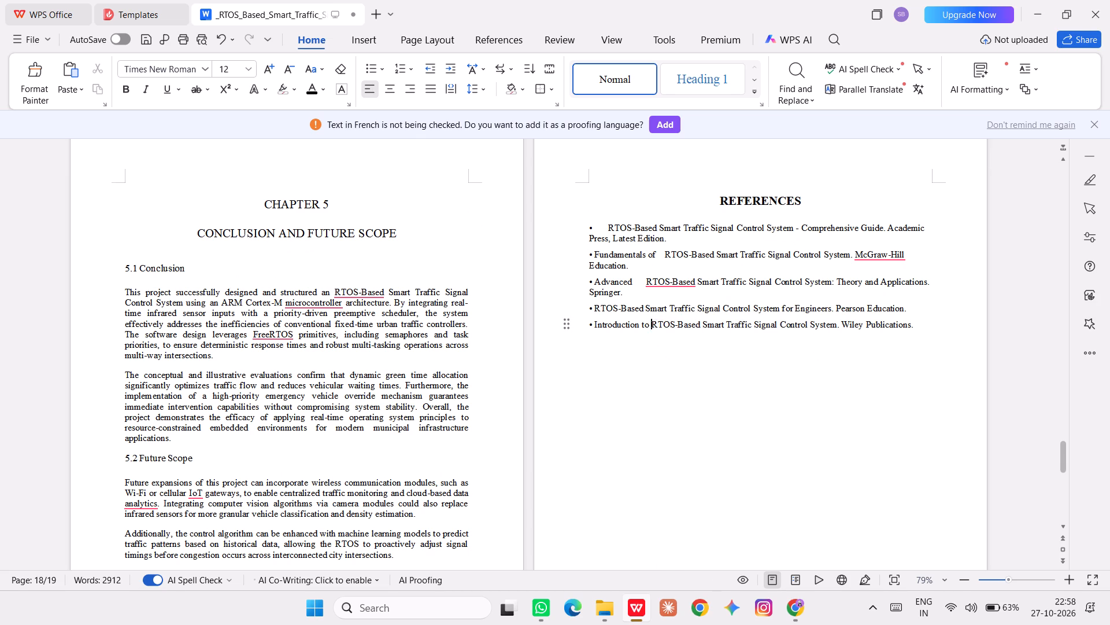
{"action": "left_click", "coordinate": [635, 282]}
{"action": "left_click", "coordinate": [642, 285]}
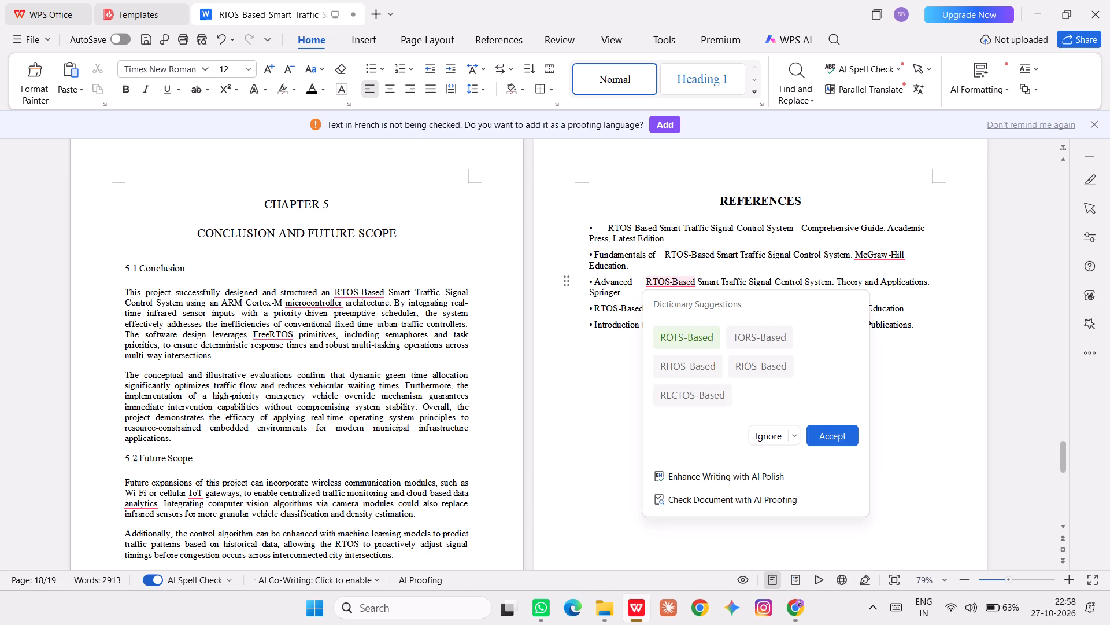
{"action": "key", "text": "BackSpace"}
{"action": "key", "text": "space"}
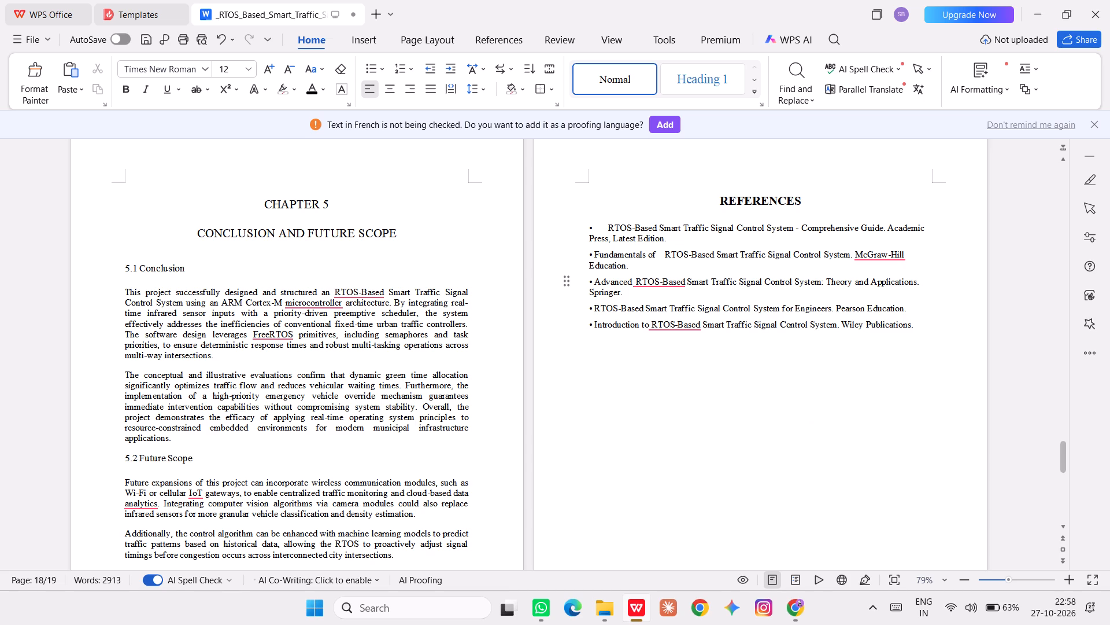
{"action": "left_click", "coordinate": [605, 231]}
{"action": "key", "text": "BackSpace"}
Delete the "Serial terminal emulation software" bullet that spills onto its own page before Chapter 3, along with the page break following it.
{"action": "scroll", "coordinate": [683, 362], "scroll_direction": "down", "scroll_amount": 2}
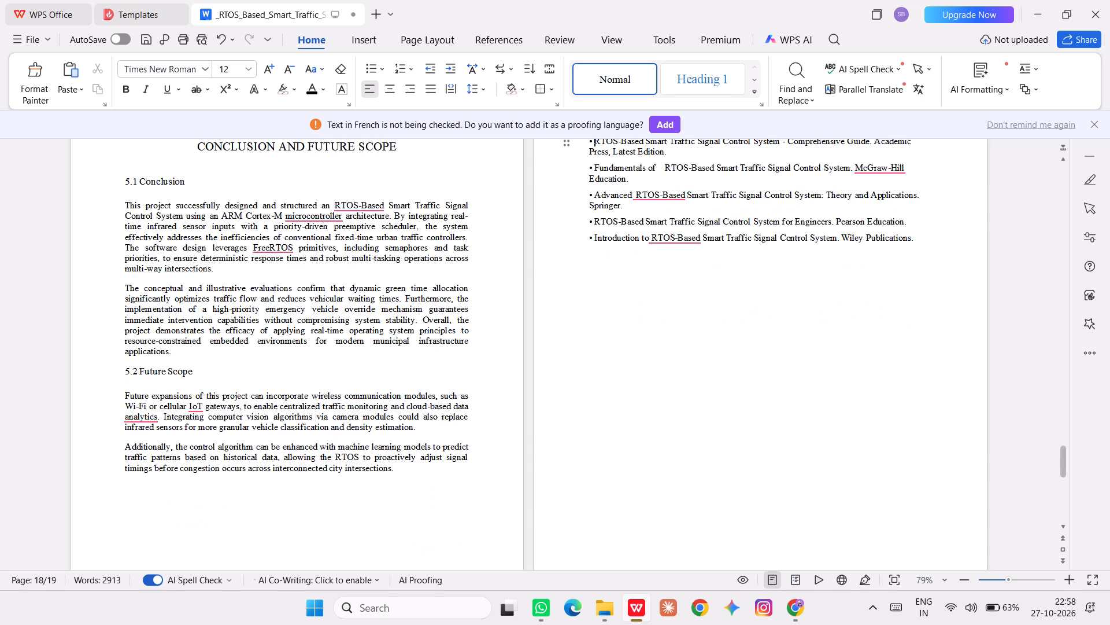
{"action": "scroll", "coordinate": [646, 405], "scroll_direction": "up", "scroll_amount": 18}
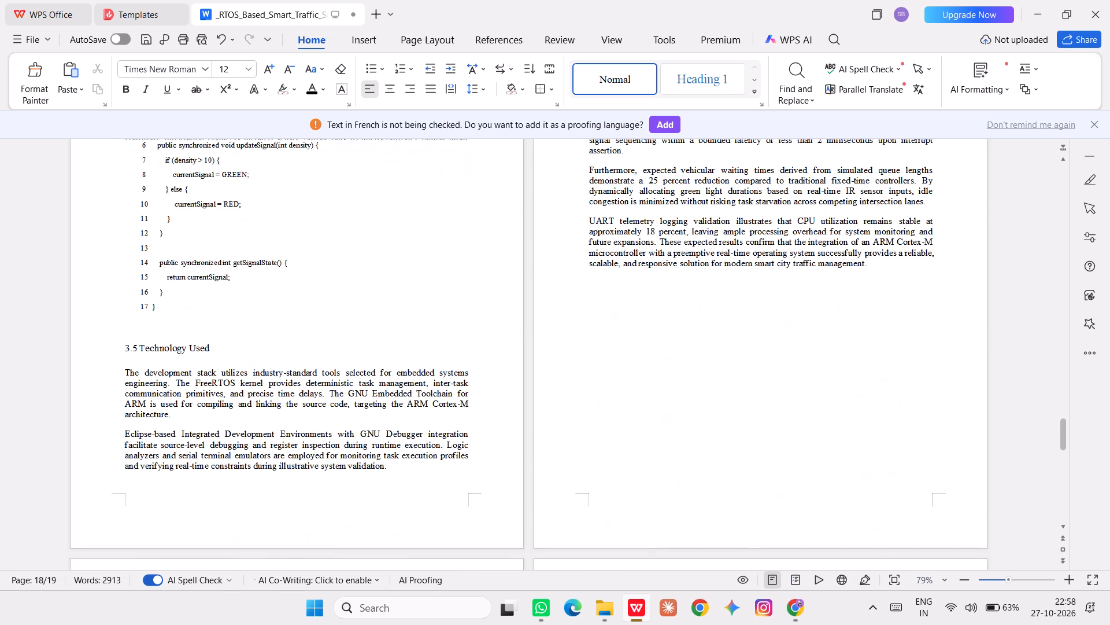
{"action": "scroll", "coordinate": [689, 446], "scroll_direction": "up", "scroll_amount": 3}
{"action": "scroll", "coordinate": [793, 476], "scroll_direction": "up", "scroll_amount": 7}
{"action": "scroll", "coordinate": [979, 421], "scroll_direction": "up", "scroll_amount": 7}
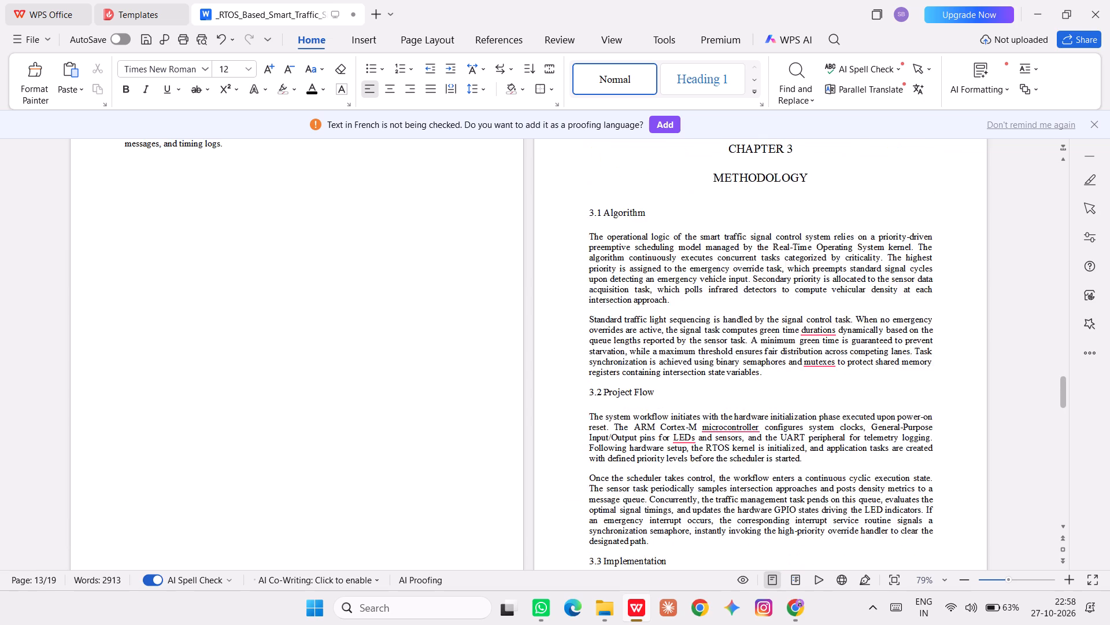
{"action": "scroll", "coordinate": [904, 425], "scroll_direction": "up", "scroll_amount": 3}
{"action": "scroll", "coordinate": [691, 420], "scroll_direction": "up", "scroll_amount": 10}
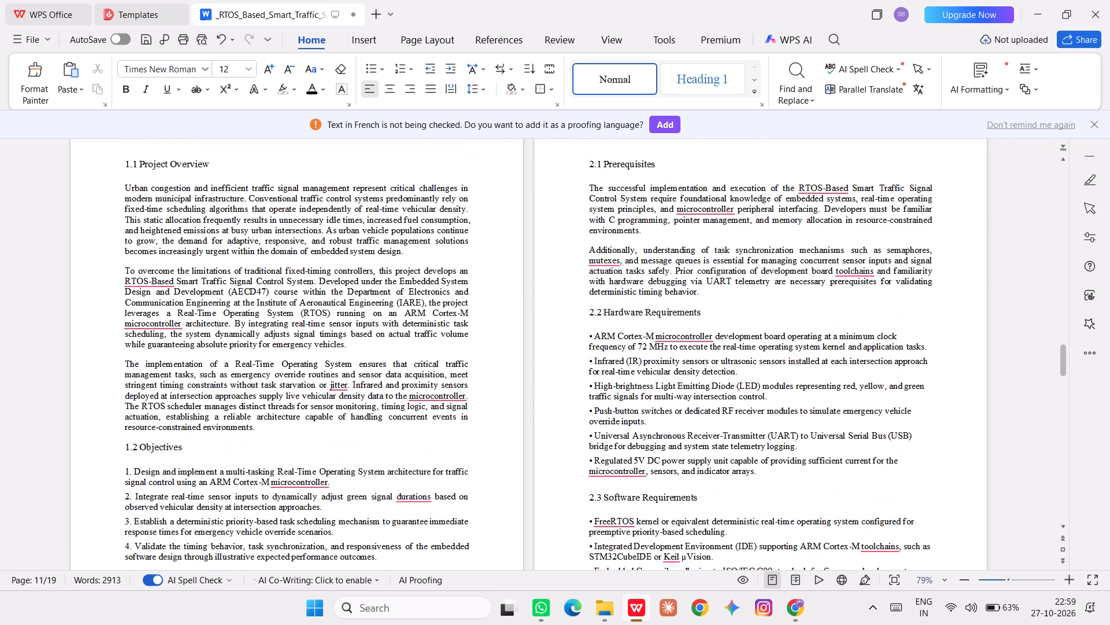
{"action": "scroll", "coordinate": [713, 413], "scroll_direction": "up", "scroll_amount": 1}
{"action": "scroll", "coordinate": [715, 411], "scroll_direction": "down", "scroll_amount": 3}
{"action": "scroll", "coordinate": [715, 411], "scroll_direction": "up", "scroll_amount": 3}
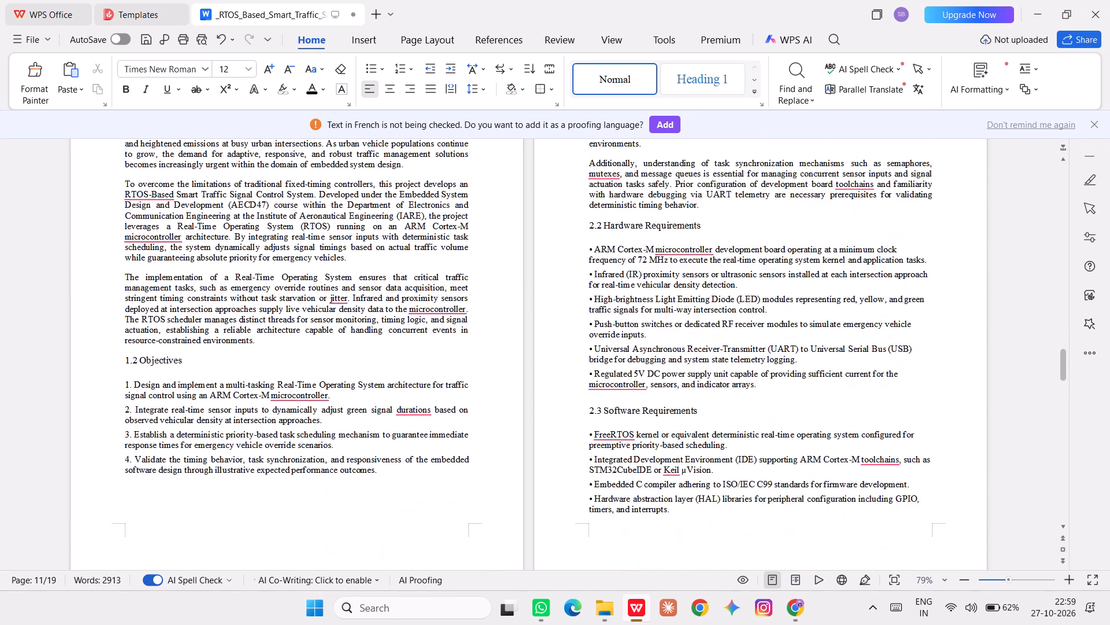
{"action": "scroll", "coordinate": [733, 403], "scroll_direction": "down", "scroll_amount": 7}
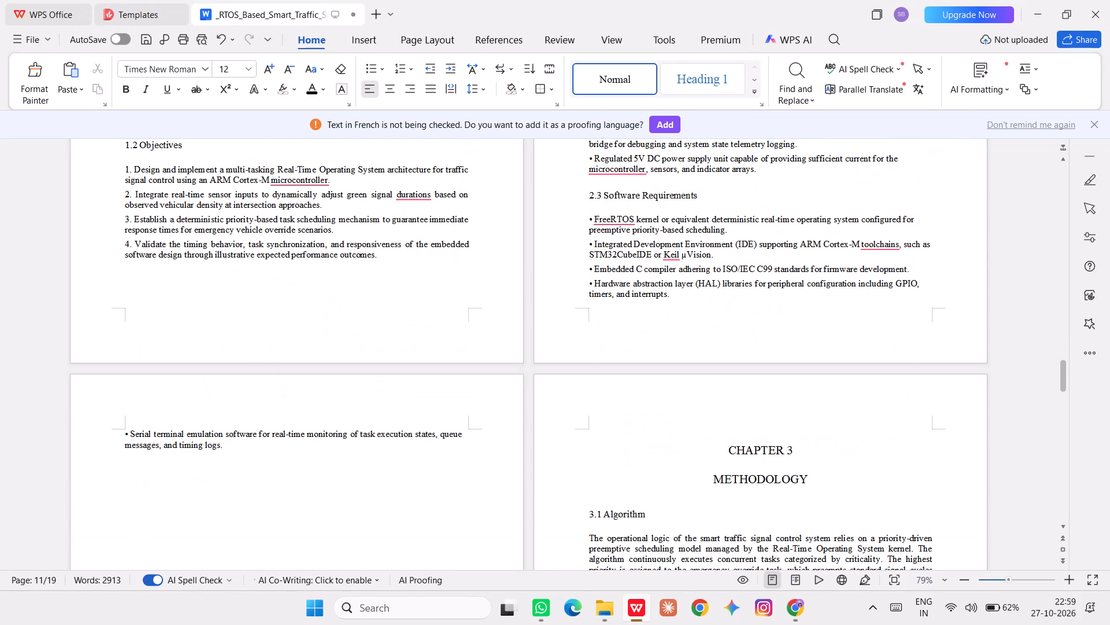
{"action": "left_click_drag", "start_coordinate": [267, 457], "coordinate": [67, 385]}
{"action": "key", "text": "BackSpace"}
{"action": "key", "text": "BackSpace"}
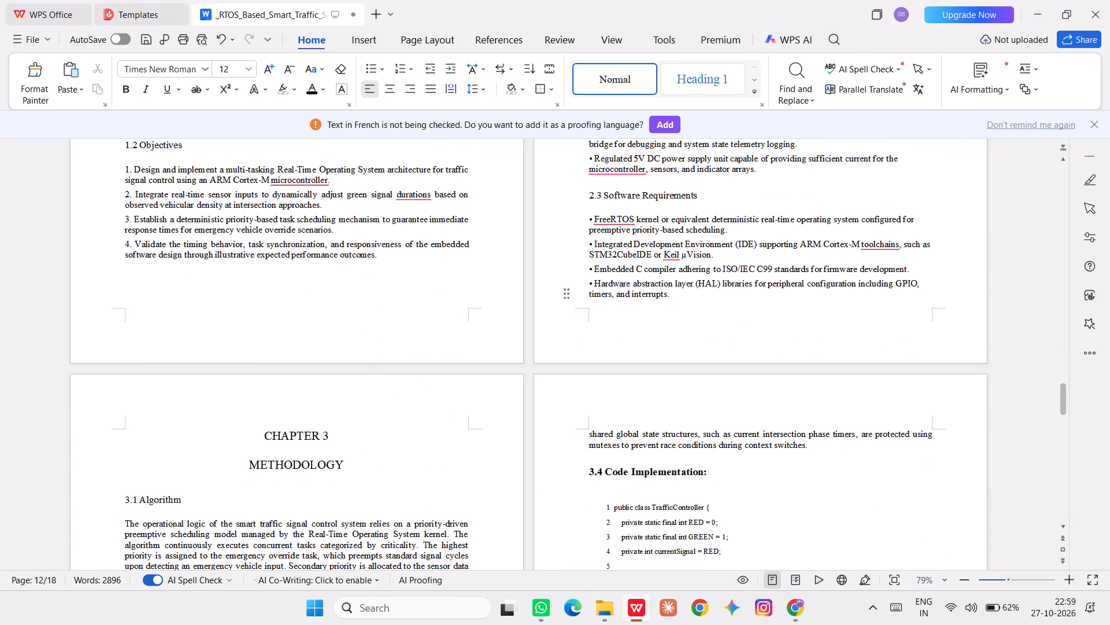
Review the front pages from the Complex Problem-Solving Self-Assessment Form through the project title page.
{"action": "scroll", "coordinate": [737, 446], "scroll_direction": "up", "scroll_amount": 20}
{"action": "scroll", "coordinate": [737, 446], "scroll_direction": "up", "scroll_amount": 8}
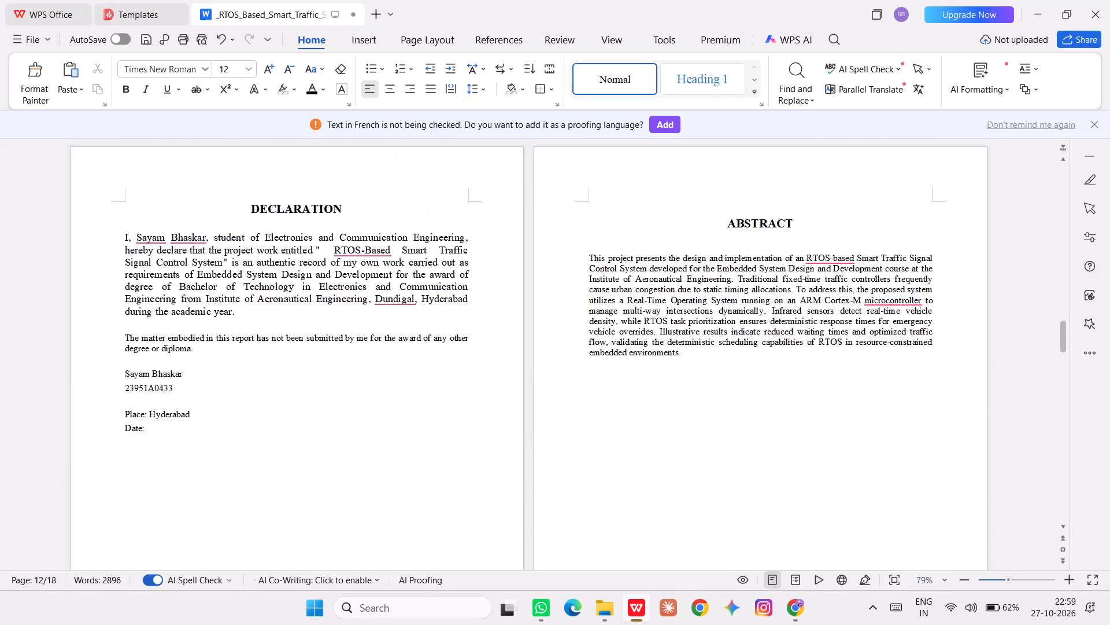
{"action": "scroll", "coordinate": [815, 434], "scroll_direction": "up", "scroll_amount": 20}
{"action": "scroll", "coordinate": [815, 434], "scroll_direction": "up", "scroll_amount": 20}
{"action": "scroll", "coordinate": [815, 434], "scroll_direction": "up", "scroll_amount": 4}
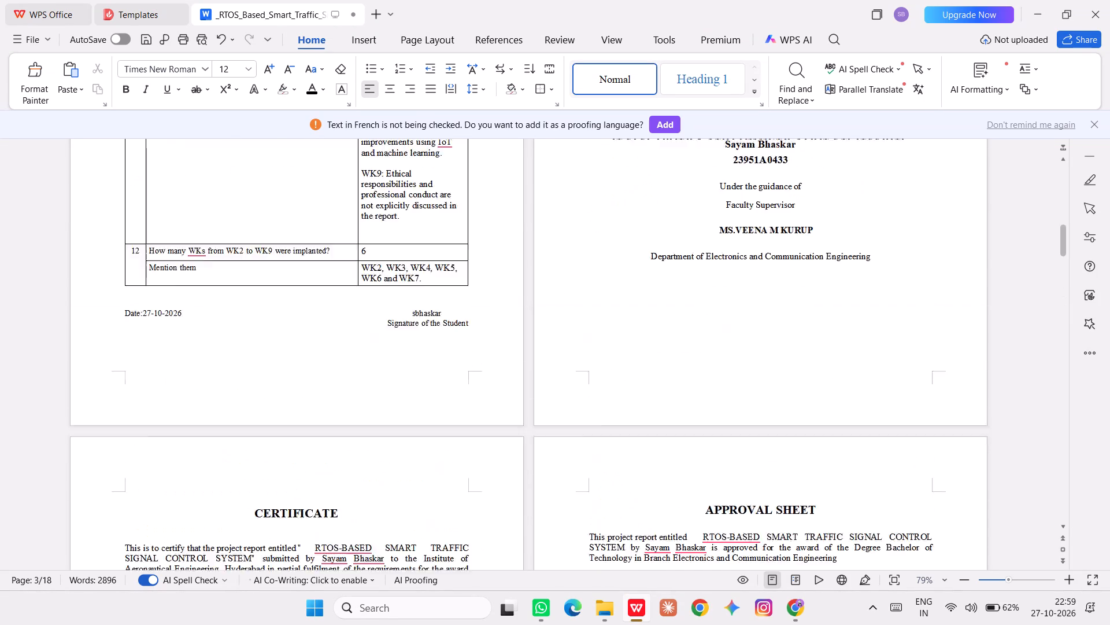
{"action": "scroll", "coordinate": [848, 488], "scroll_direction": "up", "scroll_amount": 17}
{"action": "scroll", "coordinate": [856, 473], "scroll_direction": "up", "scroll_amount": 20}
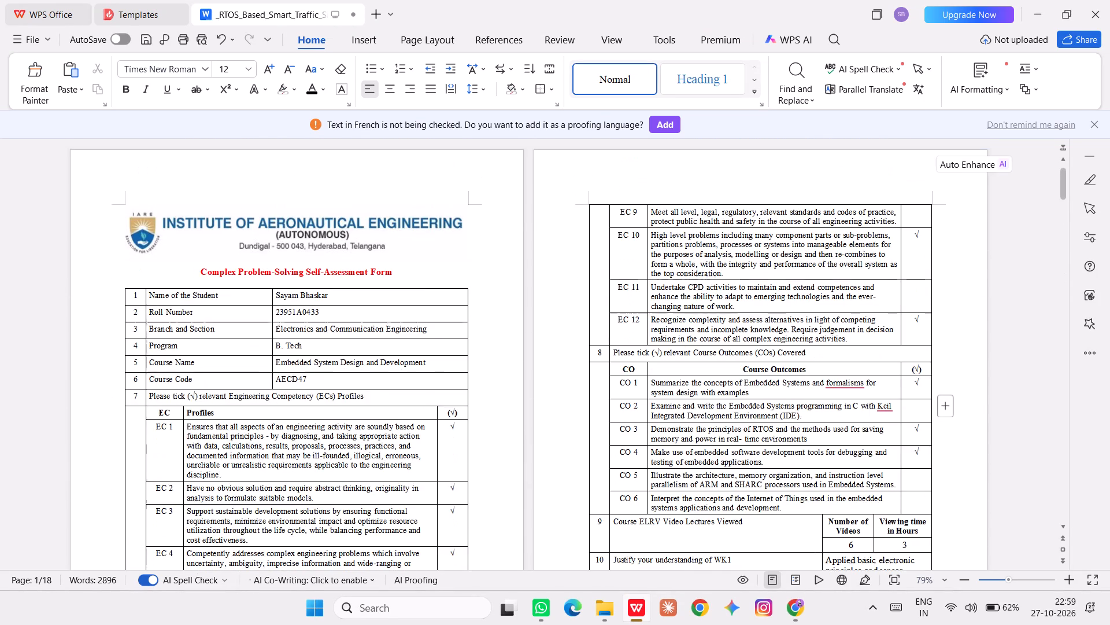
{"action": "scroll", "coordinate": [856, 473], "scroll_direction": "up", "scroll_amount": 2}
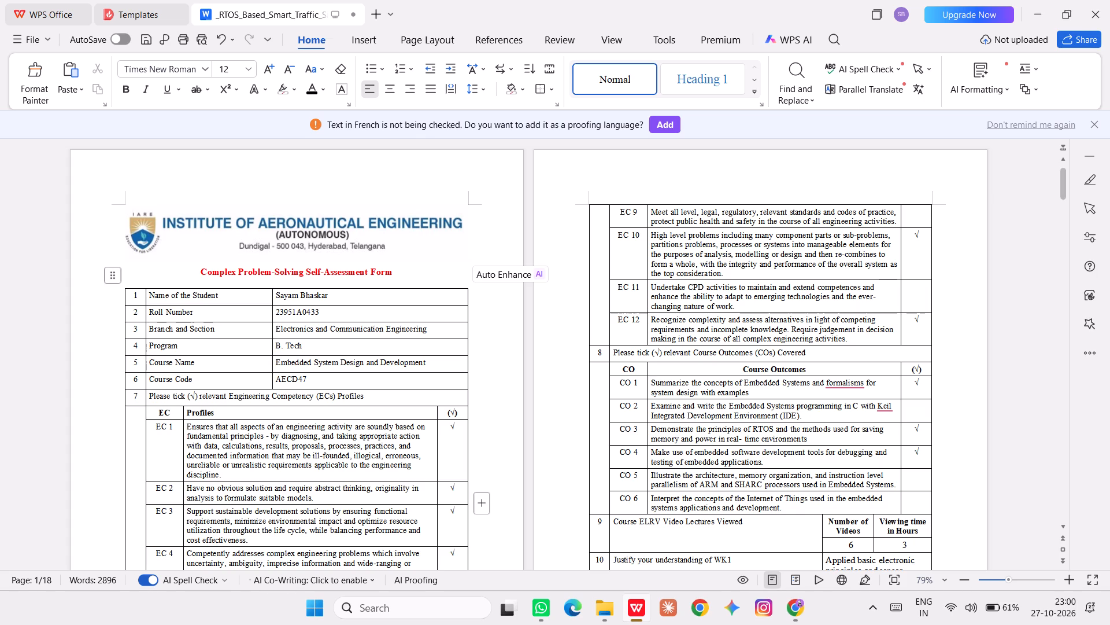
{"action": "scroll", "coordinate": [471, 446], "scroll_direction": "down", "scroll_amount": 5}
{"action": "scroll", "coordinate": [494, 469], "scroll_direction": "up", "scroll_amount": 3}
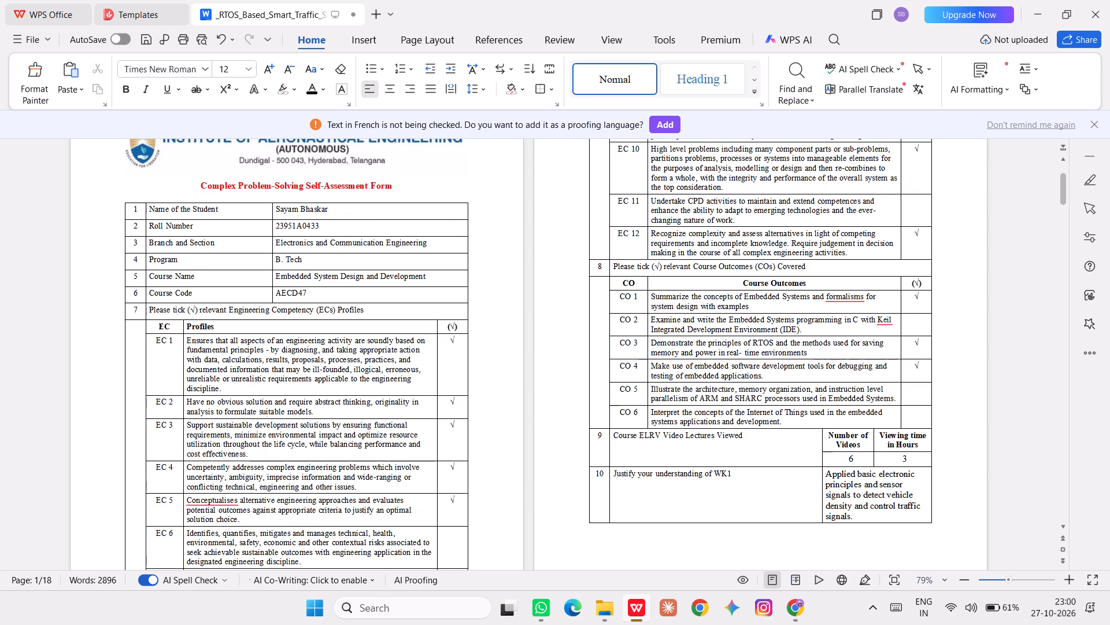
{"action": "scroll", "coordinate": [551, 481], "scroll_direction": "up", "scroll_amount": 2}
{"action": "scroll", "coordinate": [552, 483], "scroll_direction": "down", "scroll_amount": 14}
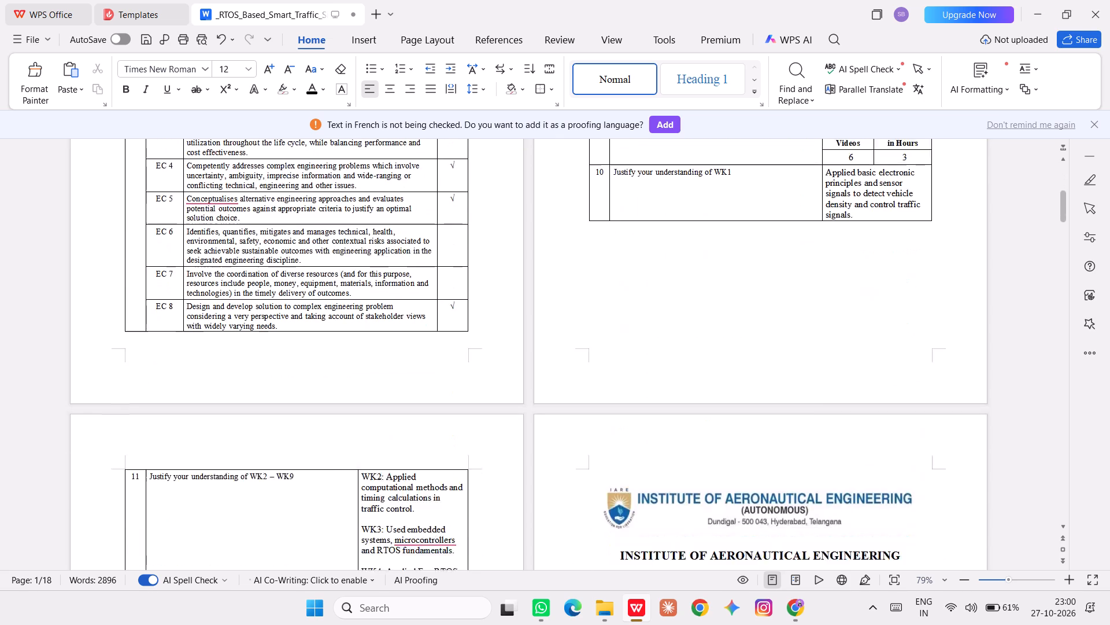
{"action": "scroll", "coordinate": [547, 488], "scroll_direction": "down", "scroll_amount": 8}
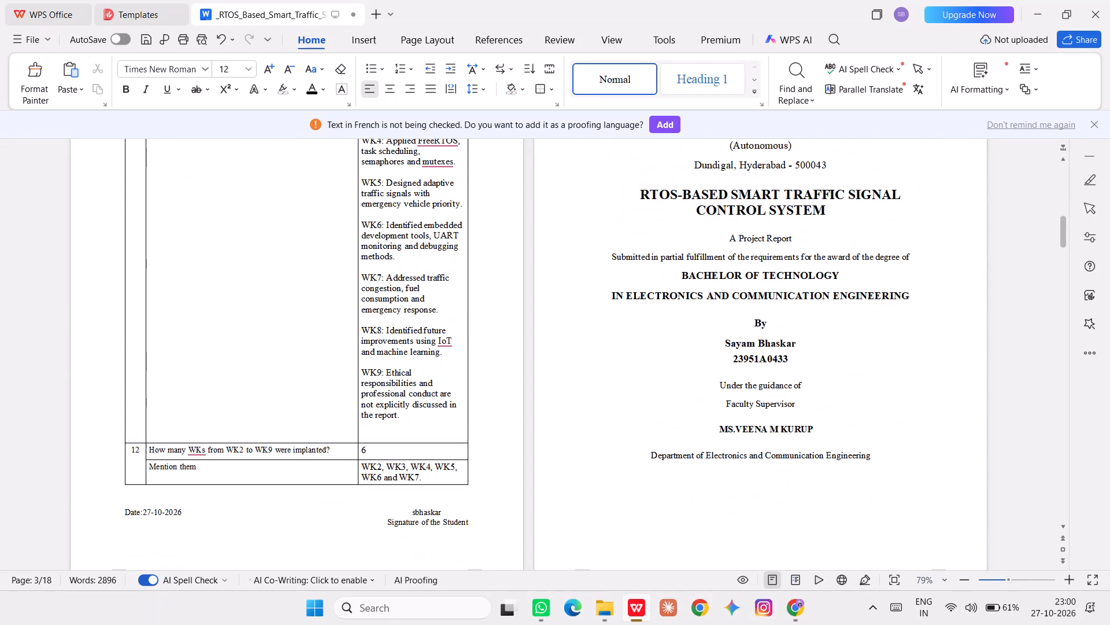
{"action": "scroll", "coordinate": [683, 526], "scroll_direction": "up", "scroll_amount": 4}
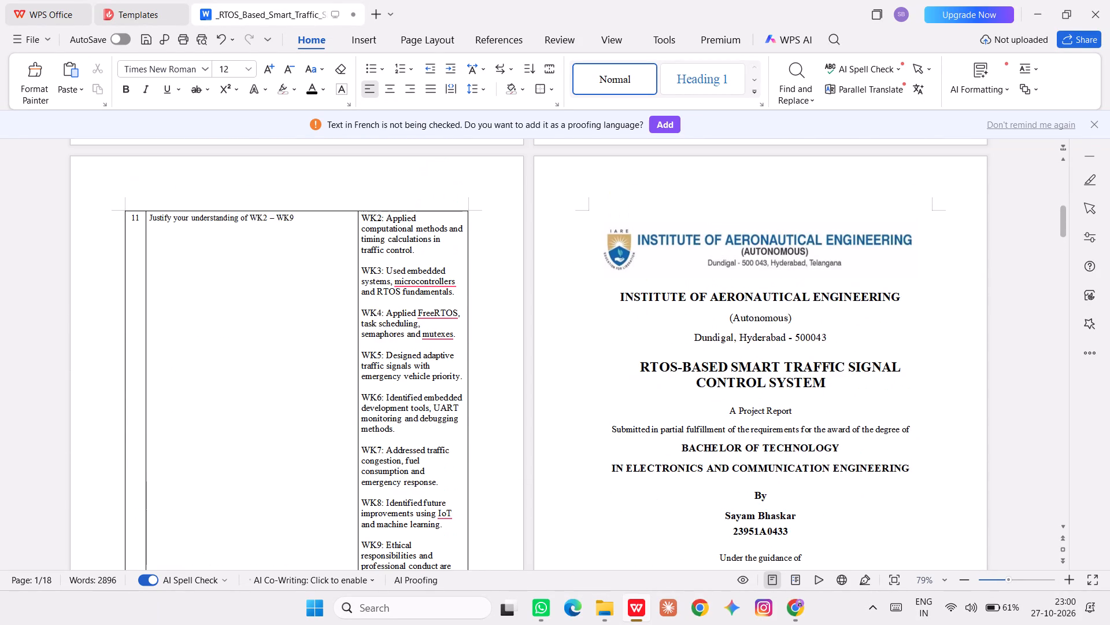
{"action": "scroll", "coordinate": [701, 539], "scroll_direction": "down", "scroll_amount": 2}
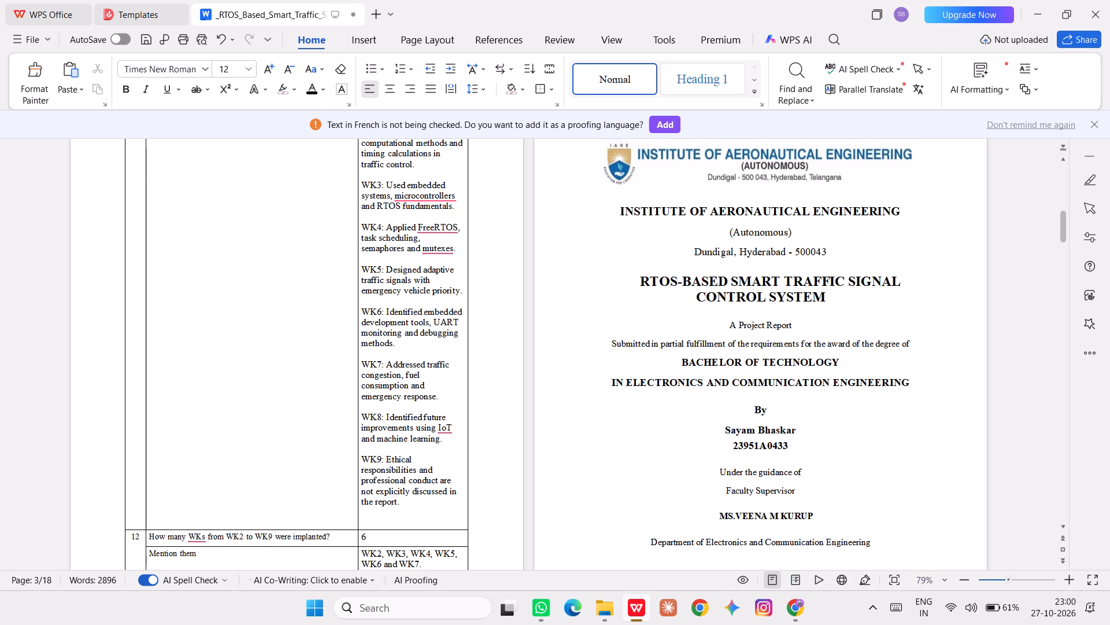
Close up the wide gaps before "RTOS-BASED" in the Certificate and Approval Sheet paragraphs.
{"action": "scroll", "coordinate": [686, 523], "scroll_direction": "down", "scroll_amount": 7}
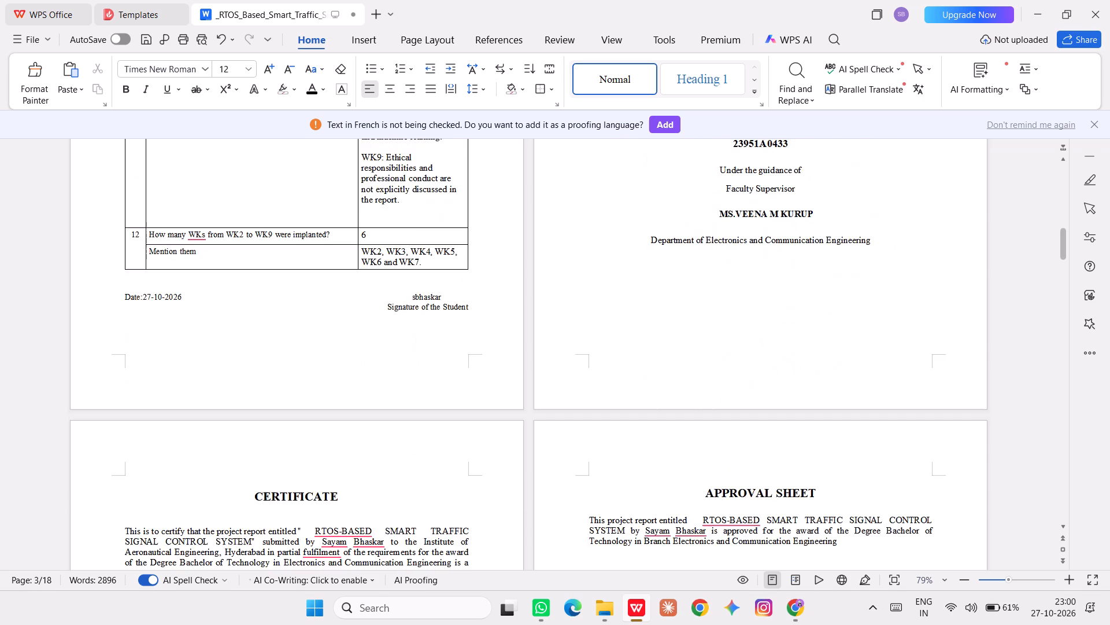
{"action": "scroll", "coordinate": [691, 523], "scroll_direction": "down", "scroll_amount": 4}
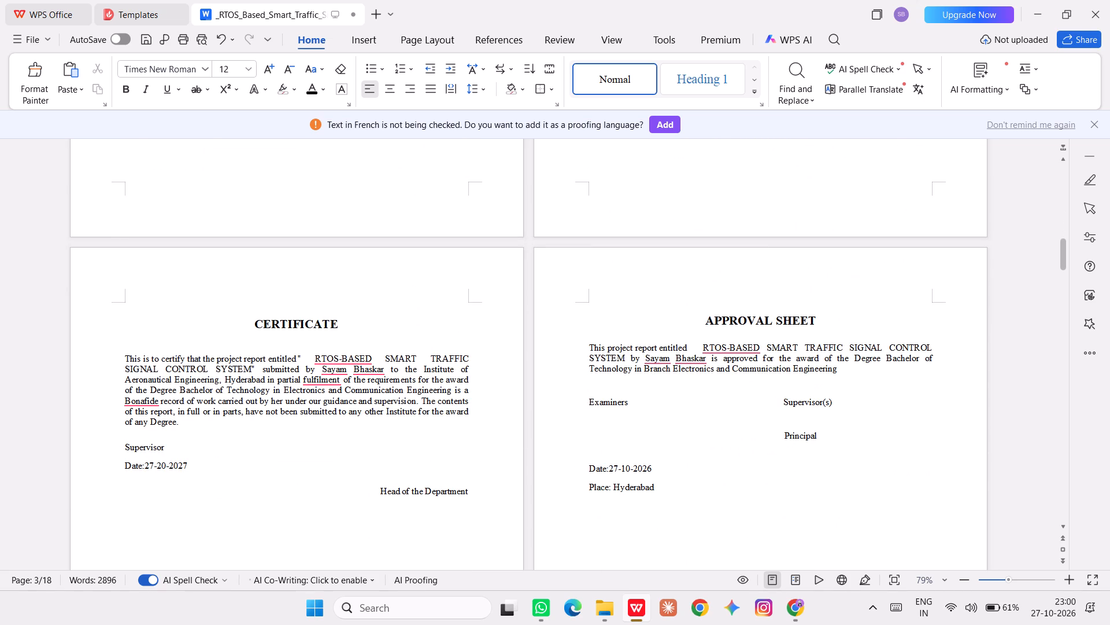
{"action": "left_click", "coordinate": [310, 359]}
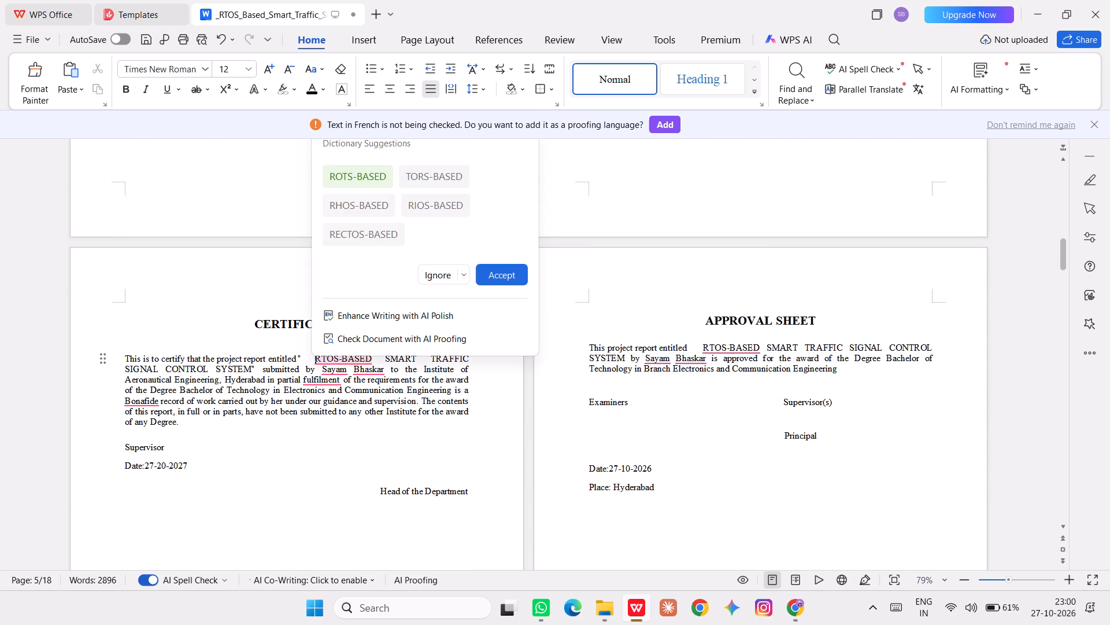
{"action": "key", "text": "BackSpace"}
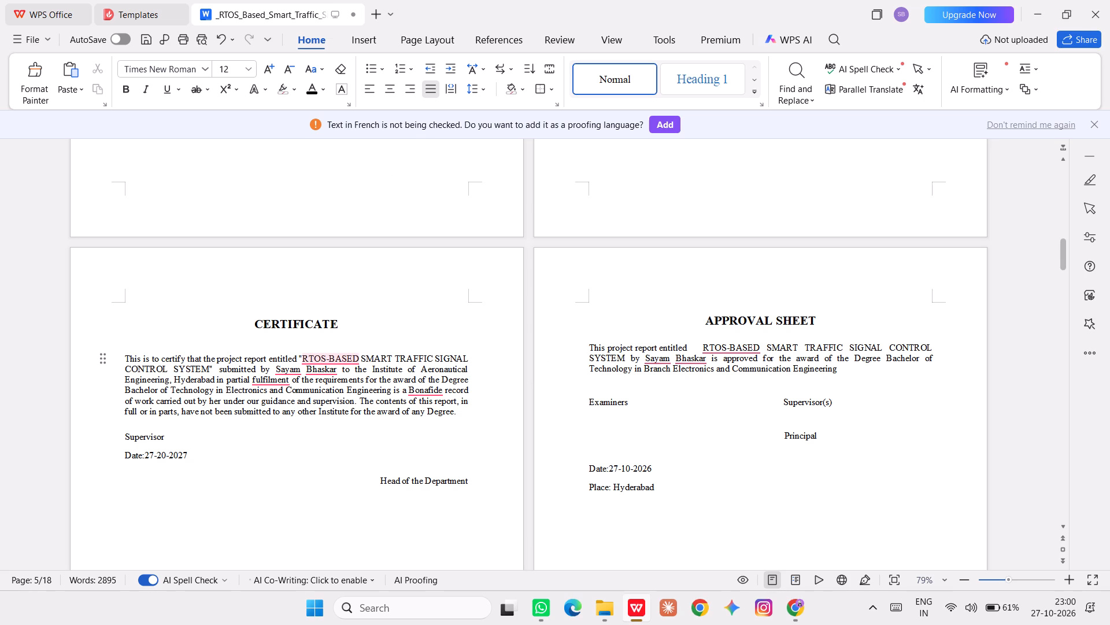
{"action": "left_click", "coordinate": [242, 541]}
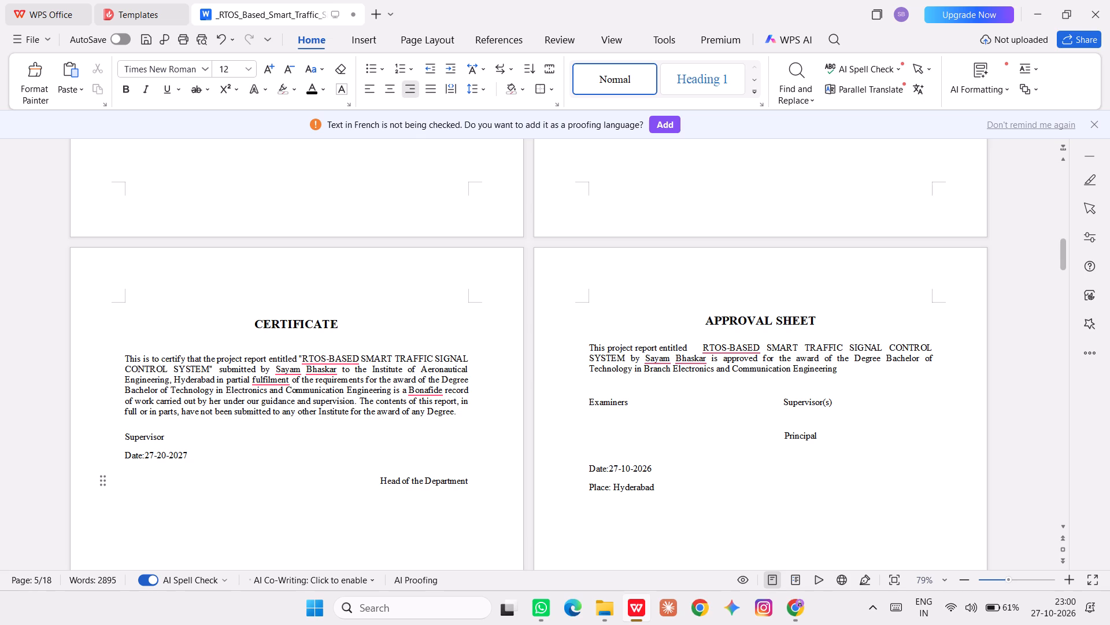
{"action": "left_click", "coordinate": [704, 344]}
{"action": "key", "text": "BackSpace"}
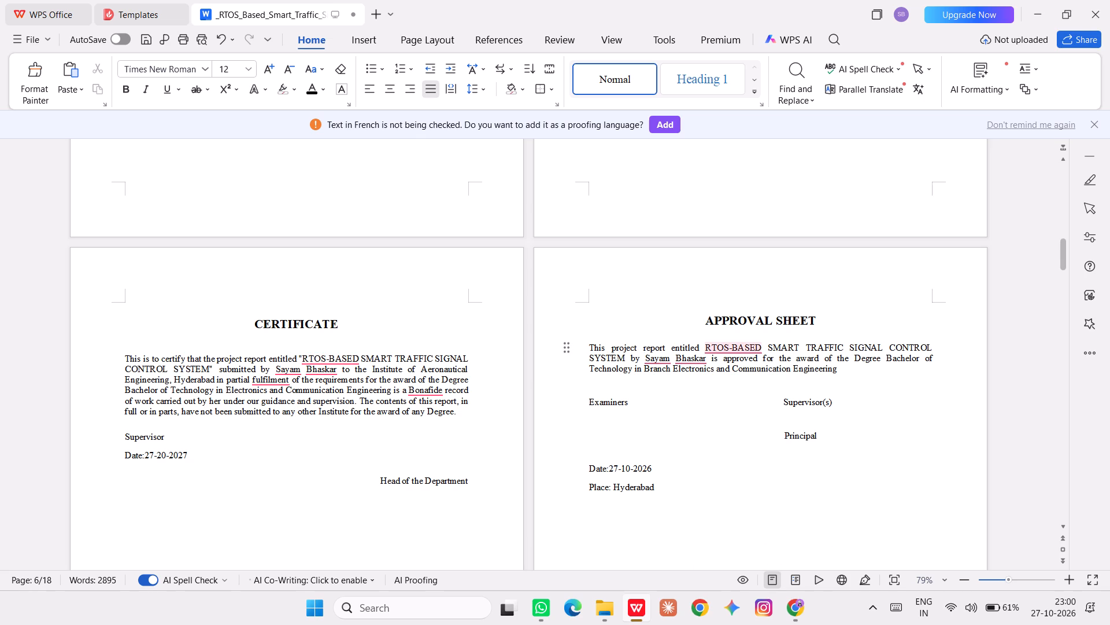
Fill in the Declaration's date as 27-10-2026.
{"action": "scroll", "coordinate": [771, 508], "scroll_direction": "down", "scroll_amount": 1}
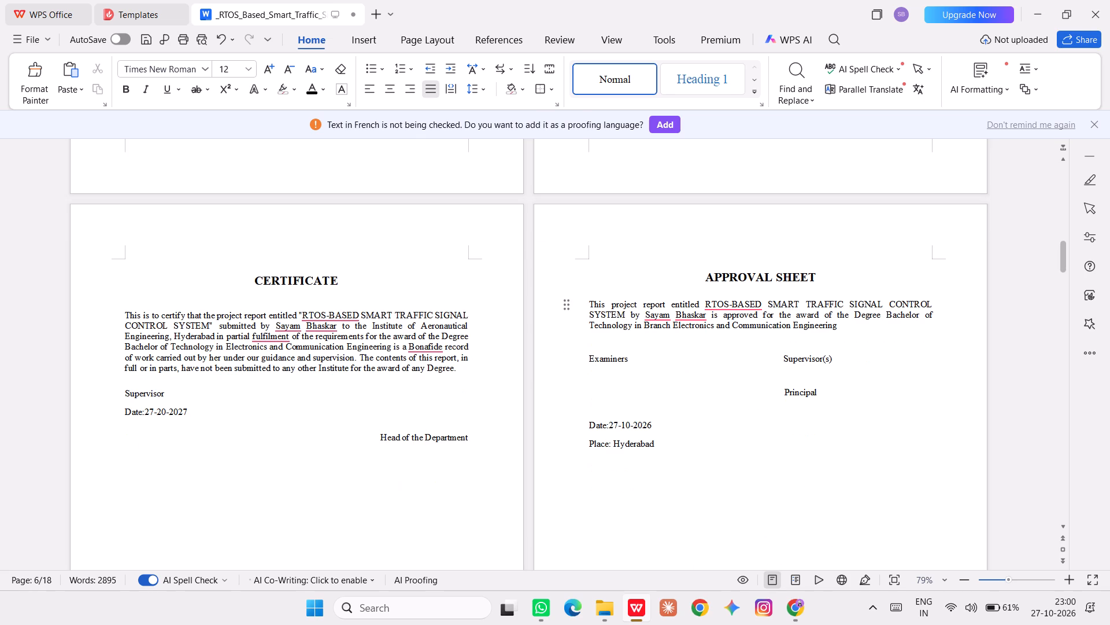
{"action": "scroll", "coordinate": [752, 496], "scroll_direction": "down", "scroll_amount": 4}
{"action": "scroll", "coordinate": [752, 497], "scroll_direction": "up", "scroll_amount": 2}
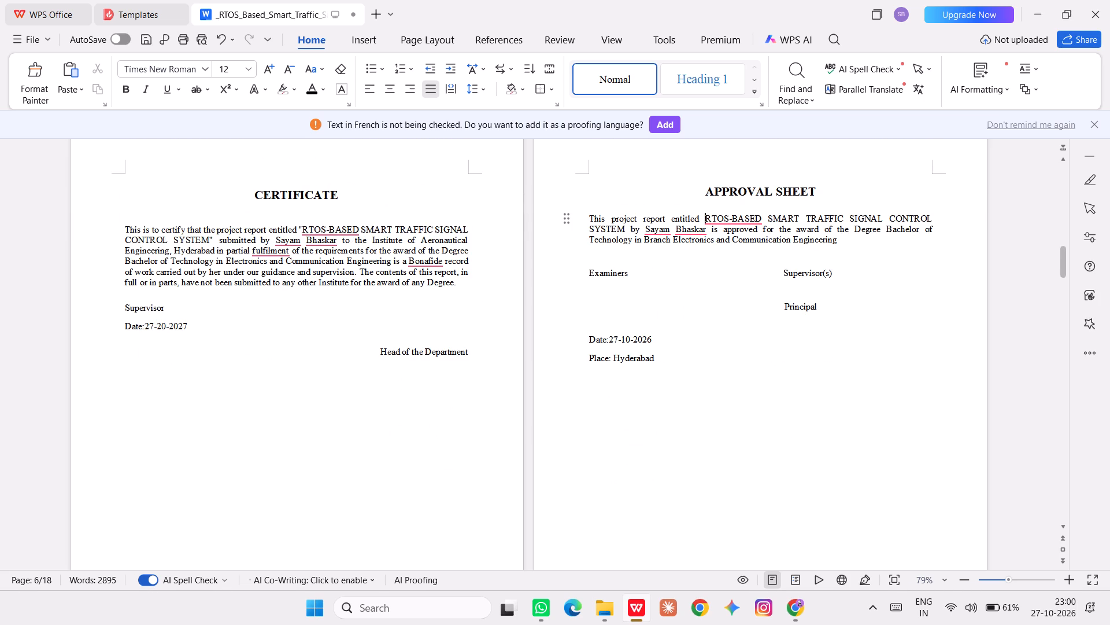
{"action": "scroll", "coordinate": [645, 399], "scroll_direction": "down", "scroll_amount": 5}
{"action": "scroll", "coordinate": [645, 405], "scroll_direction": "up", "scroll_amount": 4}
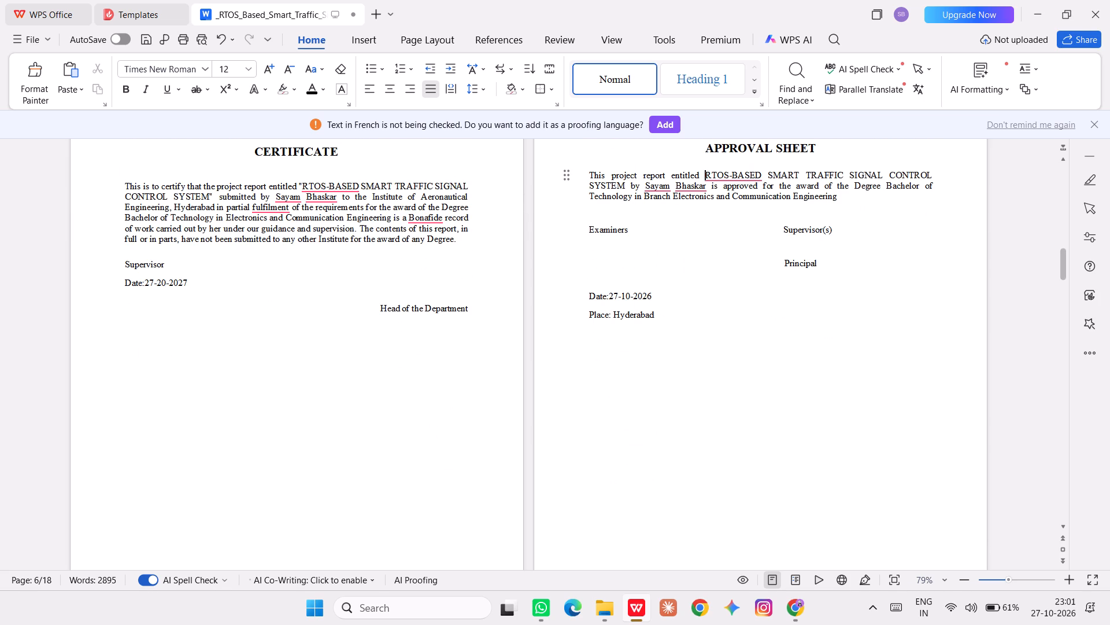
{"action": "scroll", "coordinate": [412, 331], "scroll_direction": "down", "scroll_amount": 13}
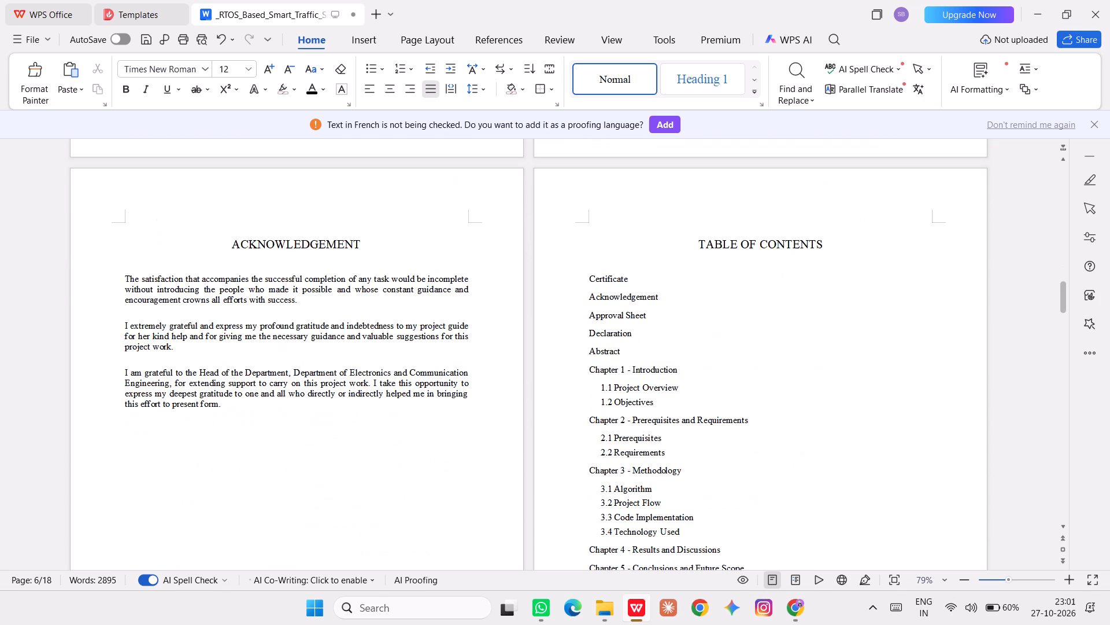
{"action": "scroll", "coordinate": [425, 336], "scroll_direction": "down", "scroll_amount": 13}
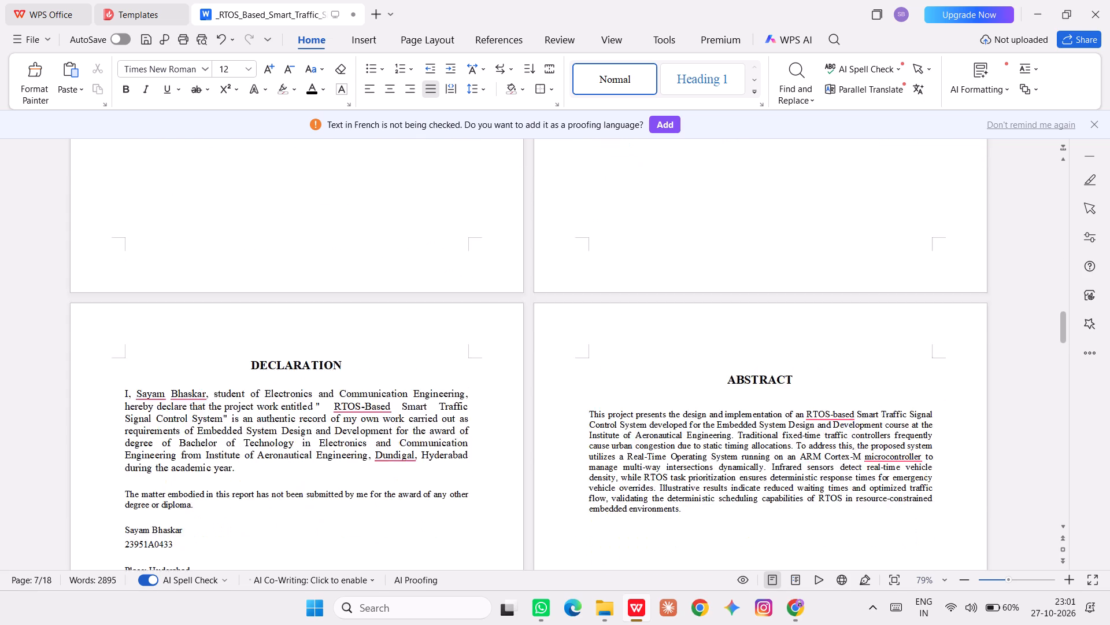
{"action": "scroll", "coordinate": [430, 330], "scroll_direction": "down", "scroll_amount": 1}
{"action": "left_click", "coordinate": [145, 503]}
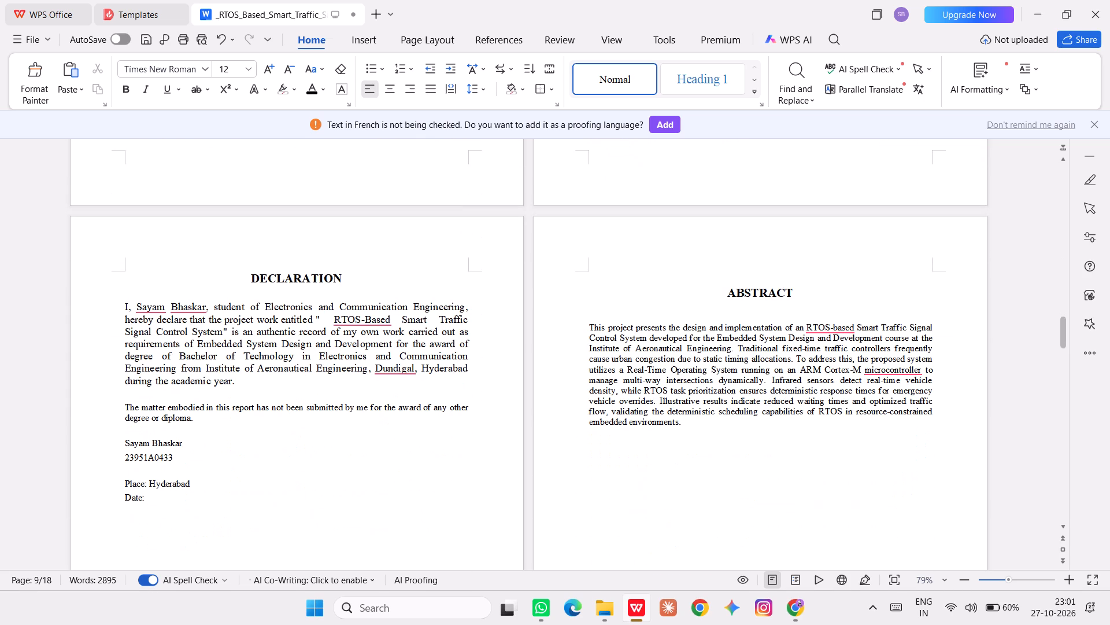
{"action": "key", "text": "2"}
{"action": "key", "text": "7"}
{"action": "key", "text": "minus"}
{"action": "key", "text": "1"}
{"action": "key", "text": "0"}
{"action": "type", "text": "-2026"}
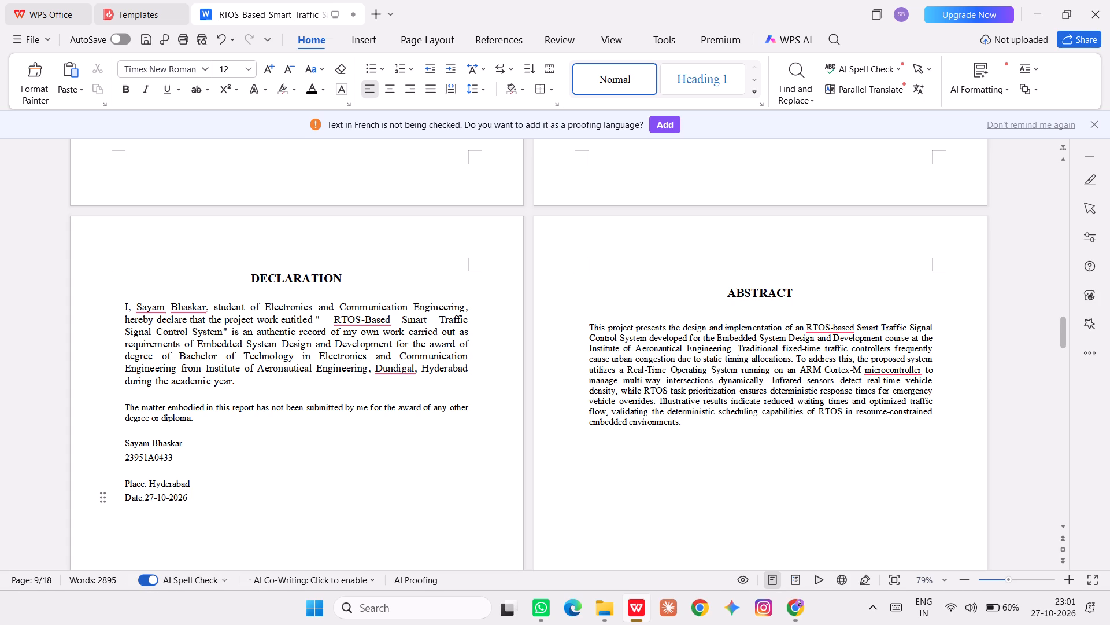
Remove the break that separates the Declaration from the ABSTRACT heading.
{"action": "scroll", "coordinate": [495, 418], "scroll_direction": "down", "scroll_amount": 10}
{"action": "scroll", "coordinate": [490, 413], "scroll_direction": "up", "scroll_amount": 11}
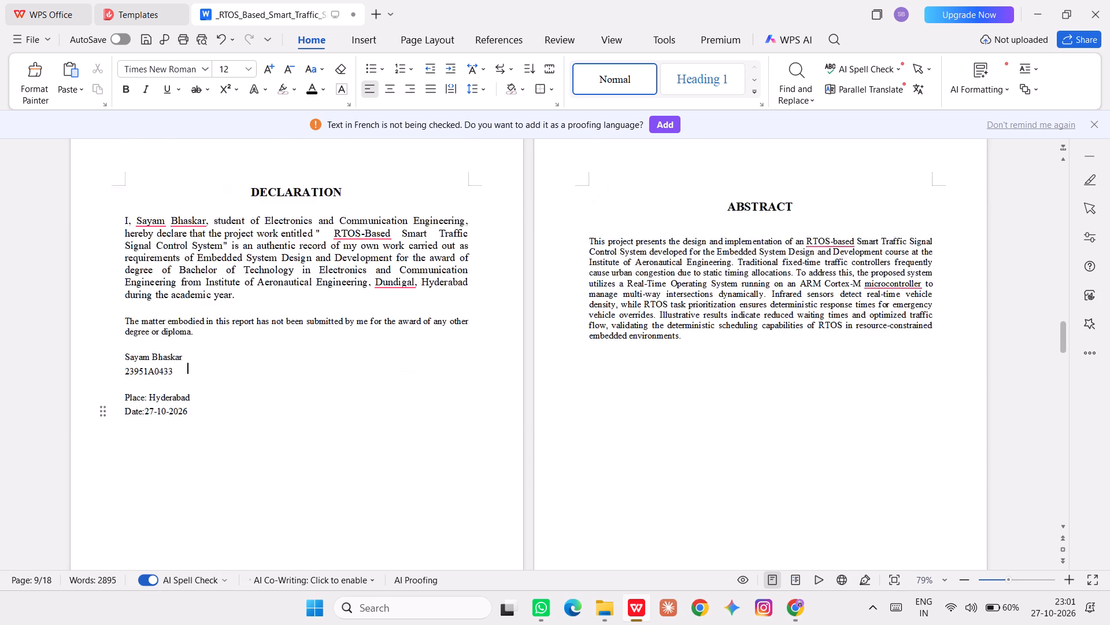
{"action": "scroll", "coordinate": [645, 357], "scroll_direction": "up", "scroll_amount": 2}
{"action": "left_click", "coordinate": [679, 320]}
{"action": "key", "text": "BackSpace"}
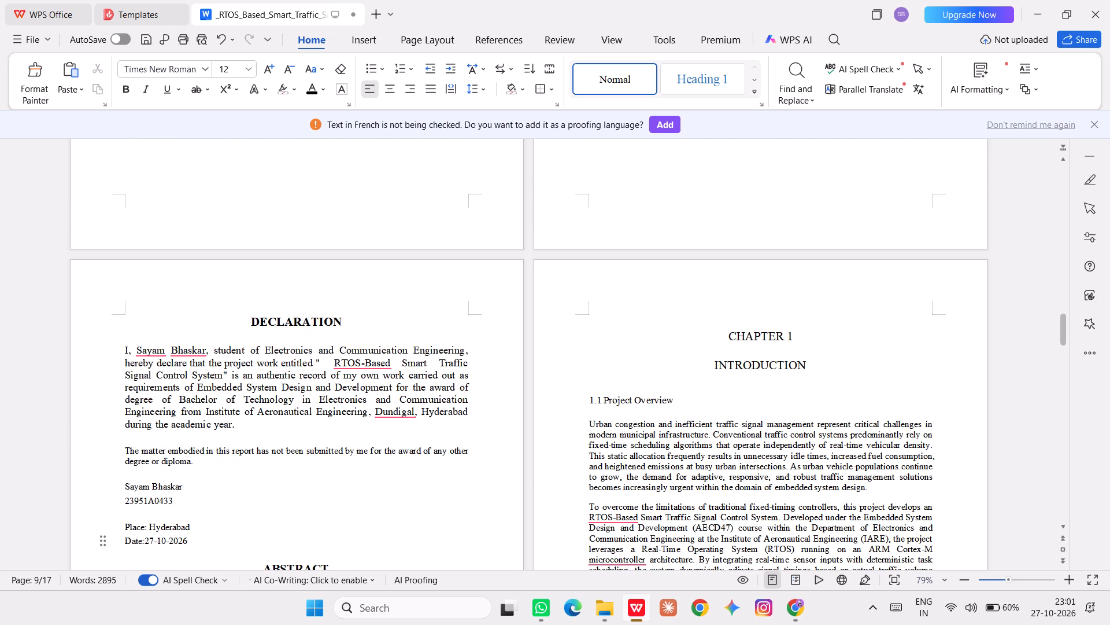
Insert blank lines below the Declaration's date so that the ABSTRACT heading starts at the top of its own page.
{"action": "key", "text": "Return"}
{"action": "key", "text": "Return"}
{"action": "key", "text": "Return"}
{"action": "key", "text": "Return"}
{"action": "key", "text": "Return"}
{"action": "key", "text": "Return"}
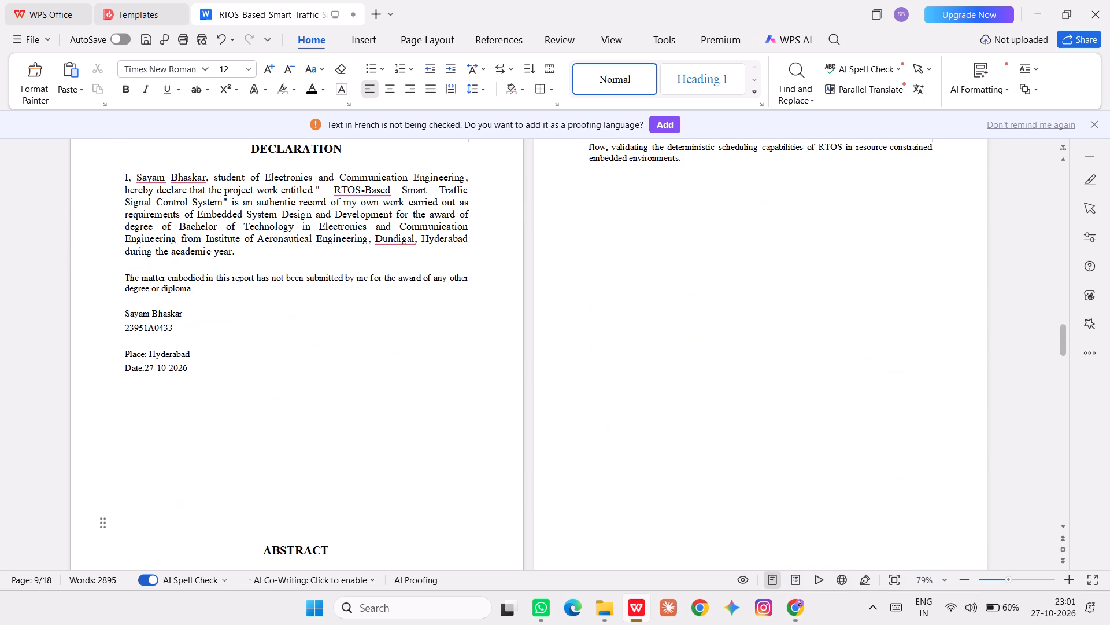
{"action": "key", "text": "Return"}
{"action": "scroll", "coordinate": [670, 363], "scroll_direction": "up", "scroll_amount": 5}
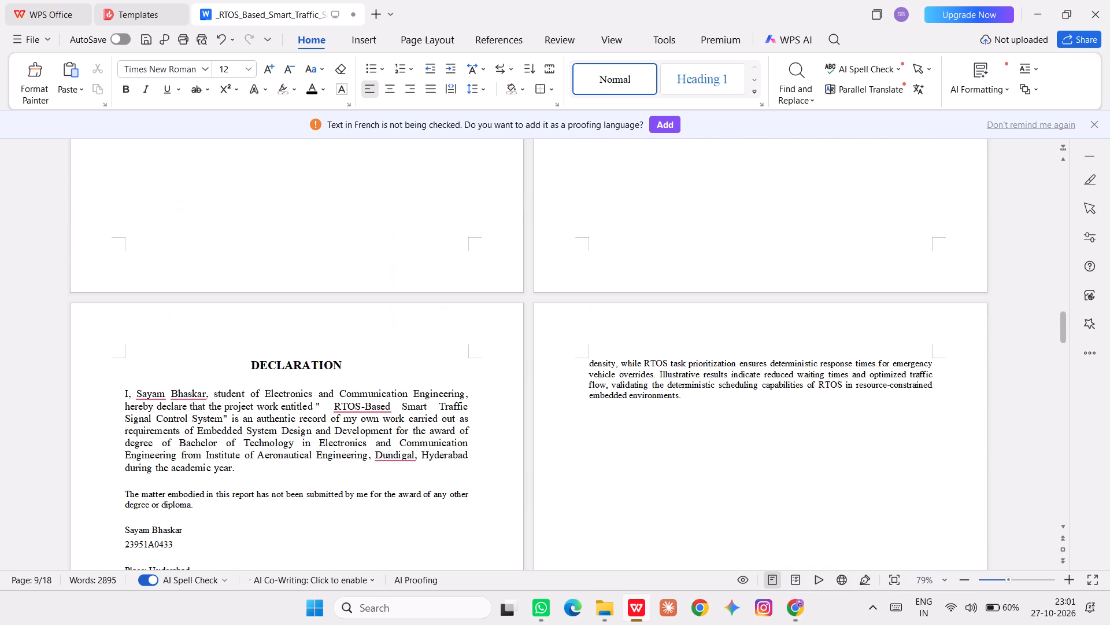
{"action": "key", "text": "Return"}
{"action": "scroll", "coordinate": [670, 368], "scroll_direction": "up", "scroll_amount": 1}
{"action": "key", "text": "Return"}
{"action": "scroll", "coordinate": [671, 373], "scroll_direction": "up", "scroll_amount": 3}
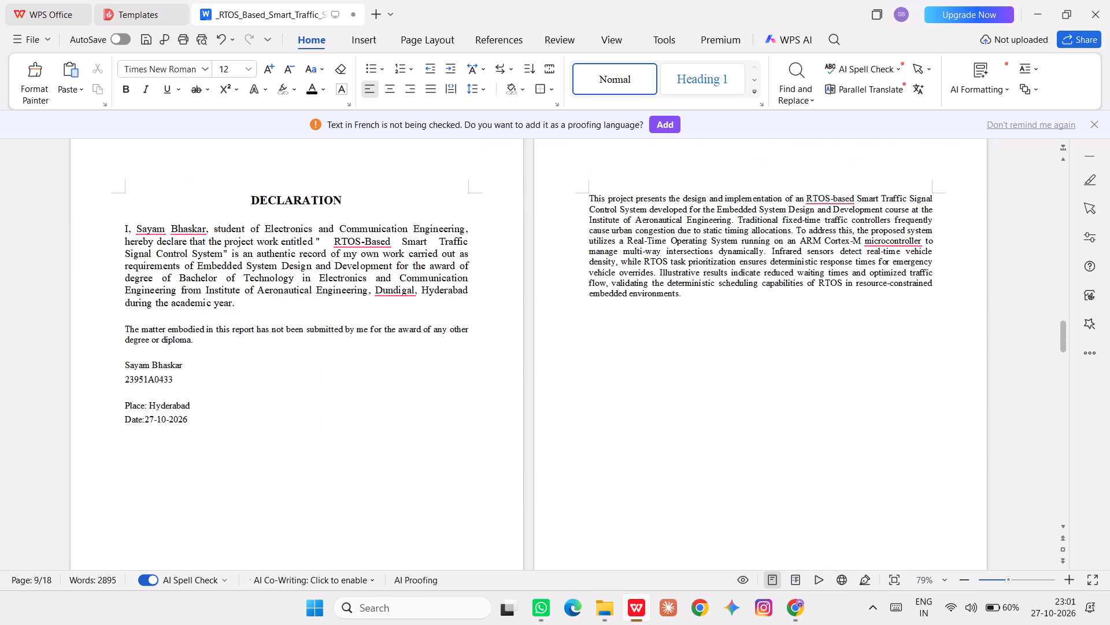
{"action": "key", "text": "Return"}
{"action": "key", "text": "Return"}
{"action": "scroll", "coordinate": [671, 373], "scroll_direction": "up", "scroll_amount": 1}
{"action": "scroll", "coordinate": [671, 374], "scroll_direction": "down", "scroll_amount": 4}
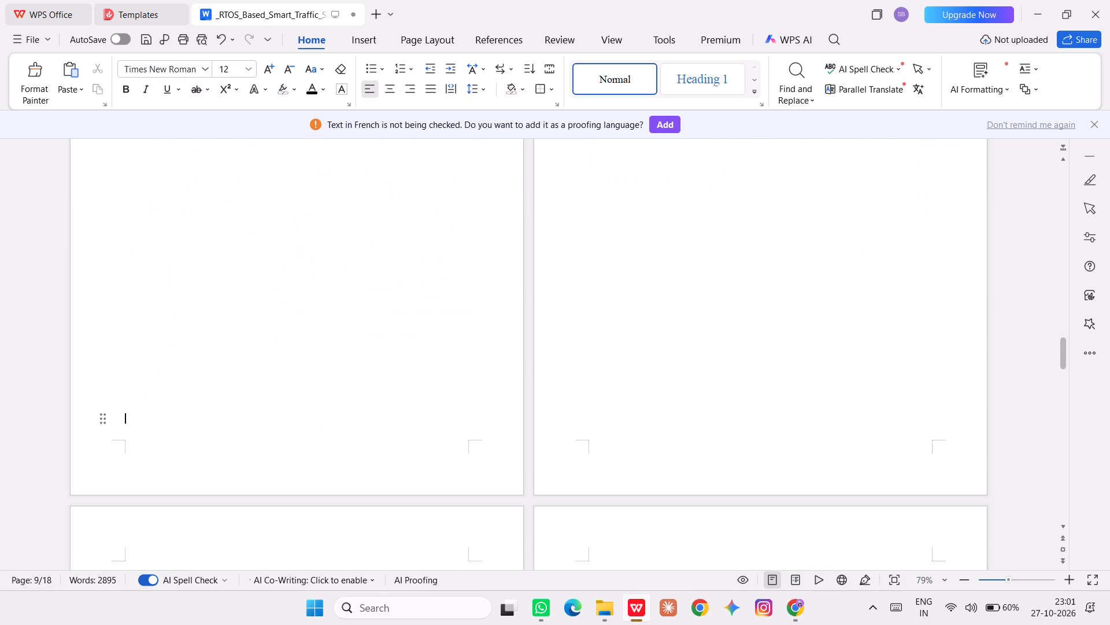
{"action": "scroll", "coordinate": [671, 380], "scroll_direction": "down", "scroll_amount": 5}
{"action": "scroll", "coordinate": [671, 383], "scroll_direction": "up", "scroll_amount": 14}
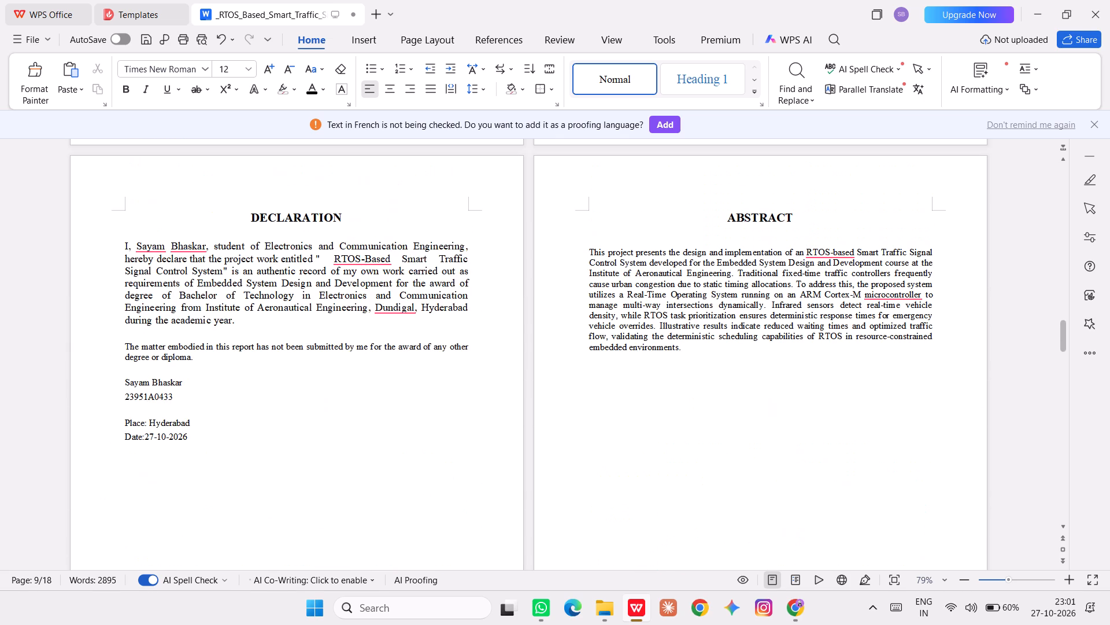
Review the layout of the report body from Chapter 1 Introduction through Chapter 5 Conclusion and Future Scope.
{"action": "scroll", "coordinate": [727, 459], "scroll_direction": "down", "scroll_amount": 4}
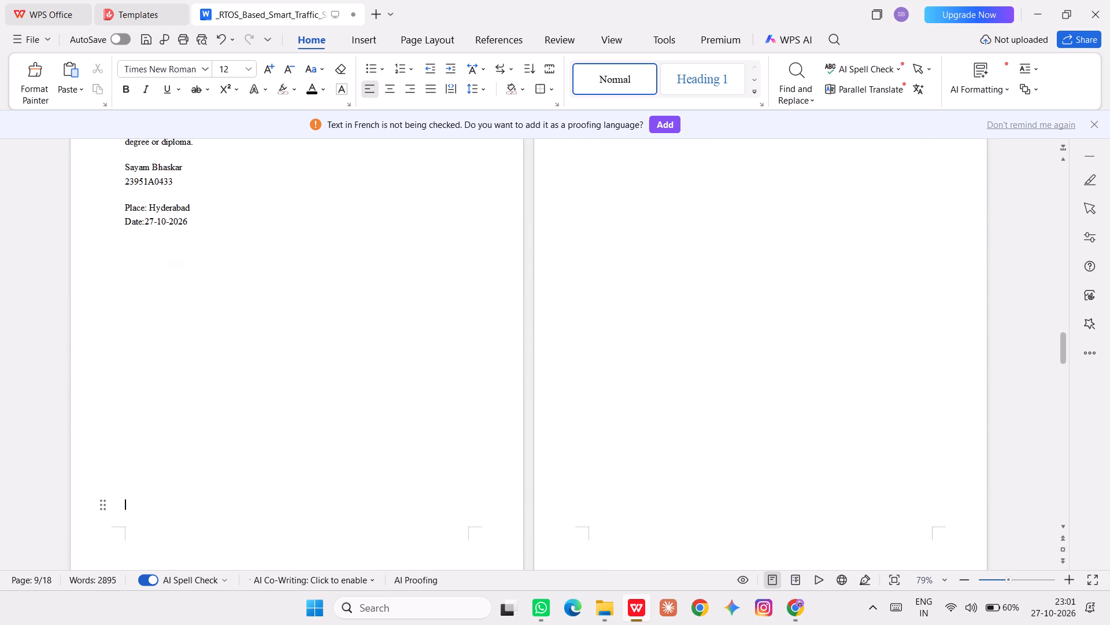
{"action": "scroll", "coordinate": [733, 465], "scroll_direction": "down", "scroll_amount": 11}
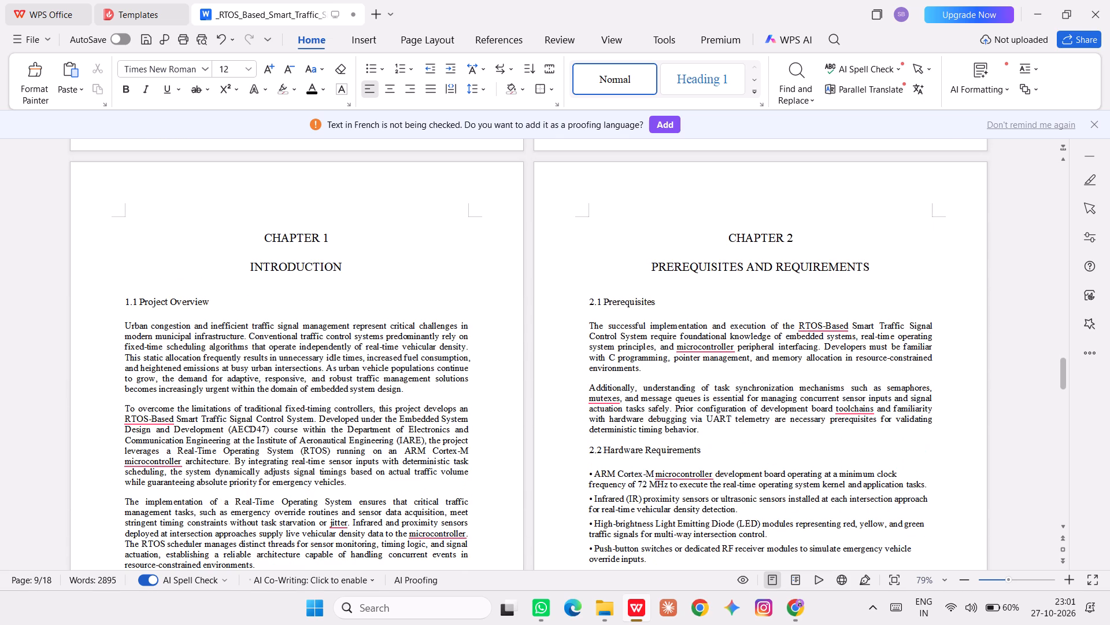
{"action": "scroll", "coordinate": [750, 461], "scroll_direction": "down", "scroll_amount": 14}
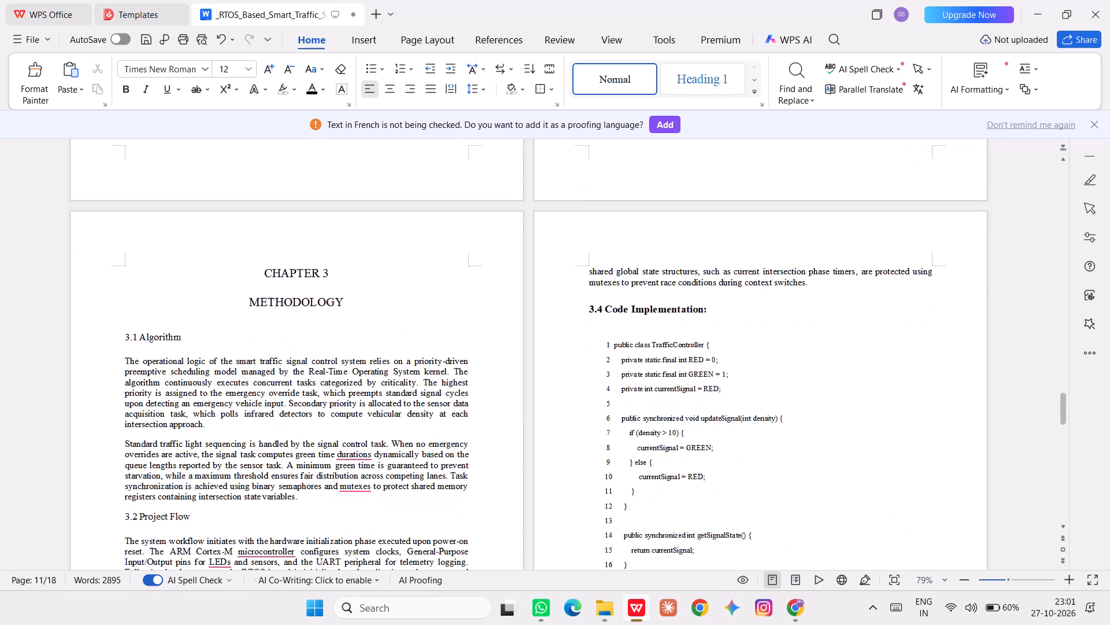
{"action": "scroll", "coordinate": [753, 459], "scroll_direction": "down", "scroll_amount": 4}
{"action": "scroll", "coordinate": [753, 457], "scroll_direction": "up", "scroll_amount": 2}
{"action": "scroll", "coordinate": [753, 444], "scroll_direction": "down", "scroll_amount": 8}
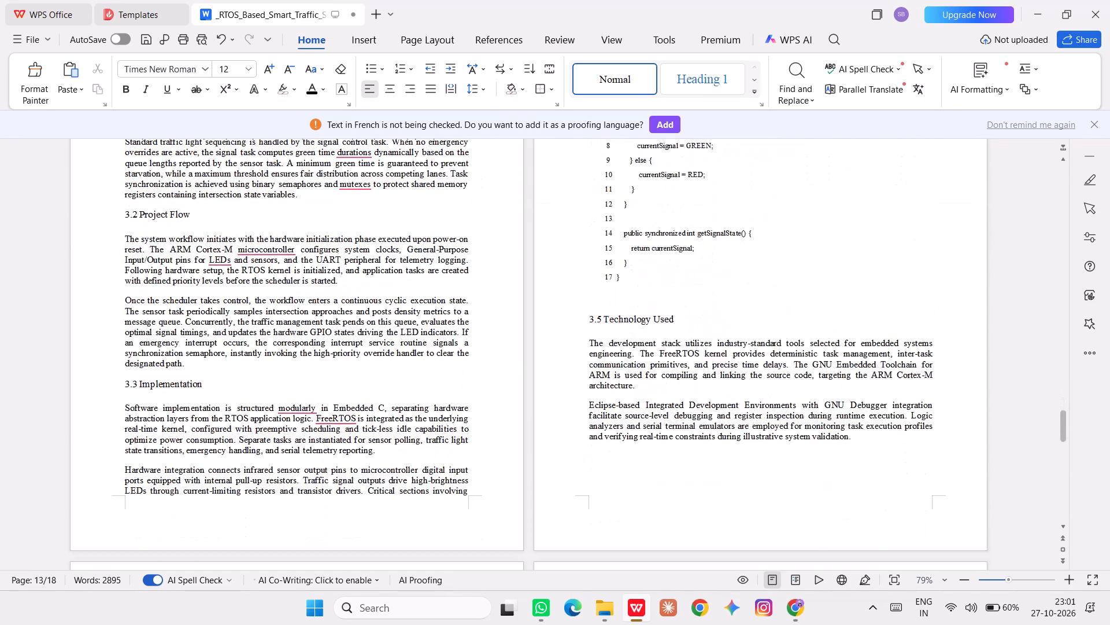
{"action": "scroll", "coordinate": [749, 442], "scroll_direction": "up", "scroll_amount": 10}
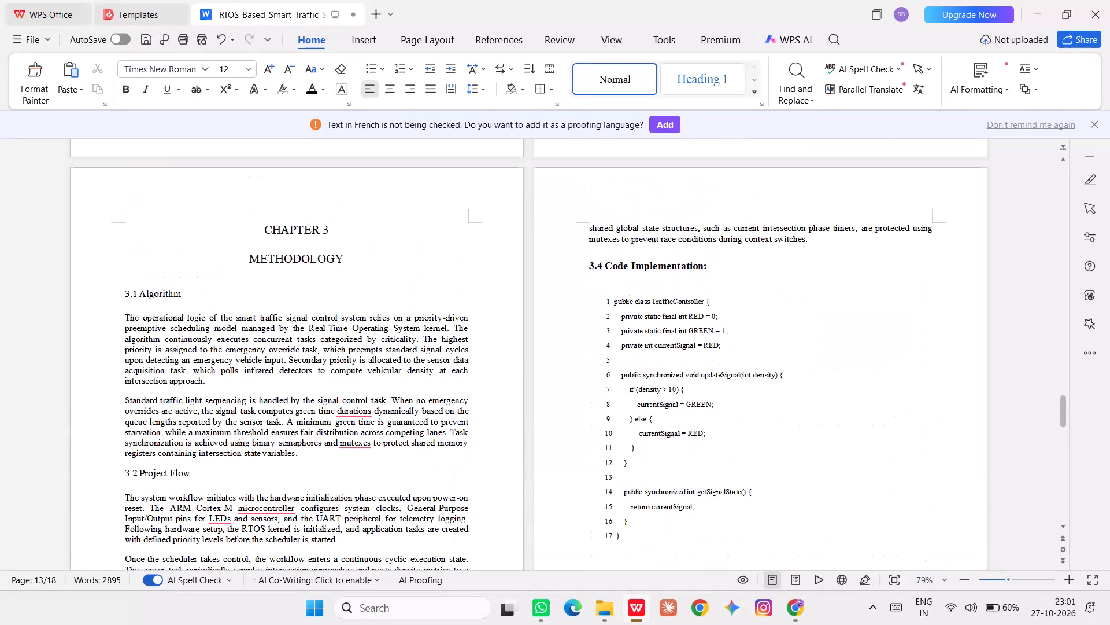
{"action": "scroll", "coordinate": [742, 443], "scroll_direction": "down", "scroll_amount": 14}
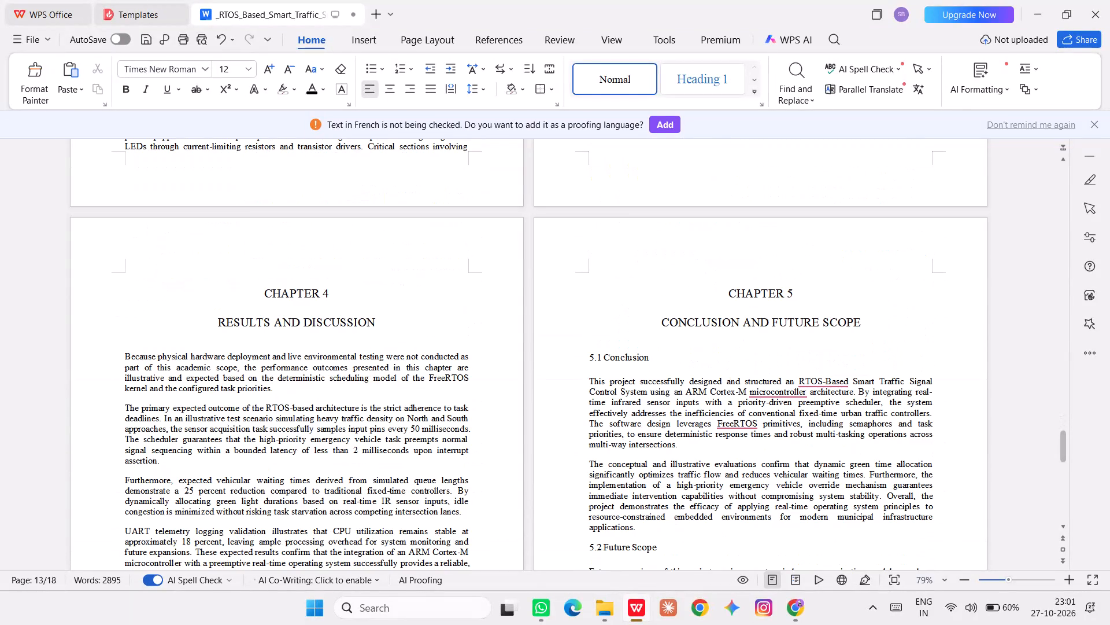
{"action": "scroll", "coordinate": [737, 449], "scroll_direction": "down", "scroll_amount": 4}
{"action": "scroll", "coordinate": [737, 451], "scroll_direction": "up", "scroll_amount": 2}
{"action": "scroll", "coordinate": [738, 451], "scroll_direction": "down", "scroll_amount": 12}
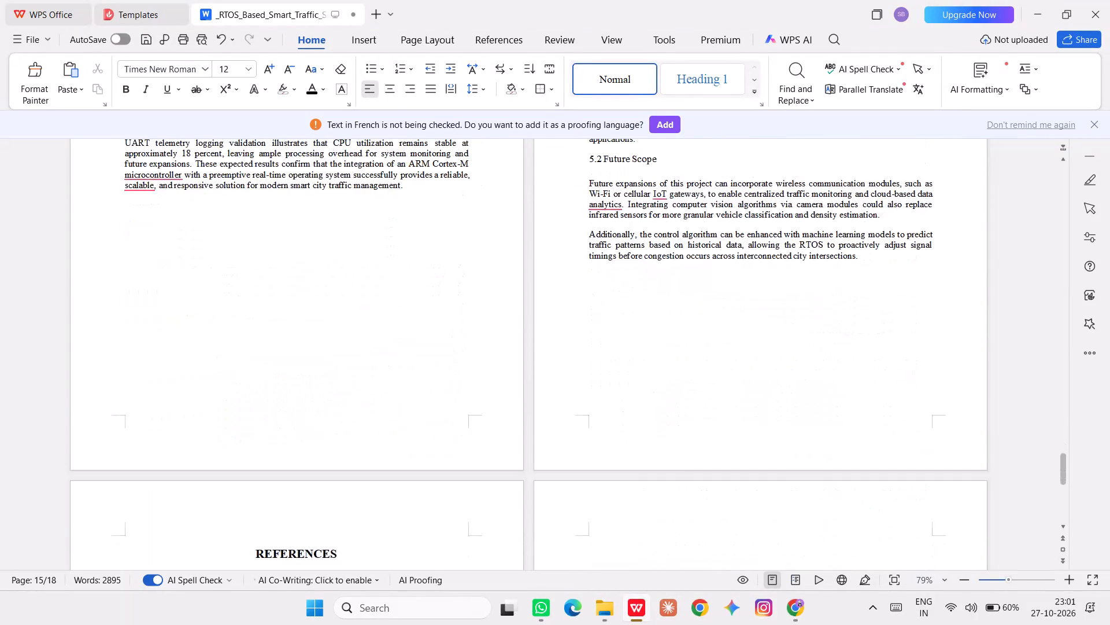
Examine the References page and the Plagiarism Scan Report page at the end of the report.
{"action": "scroll", "coordinate": [738, 451], "scroll_direction": "down", "scroll_amount": 8}
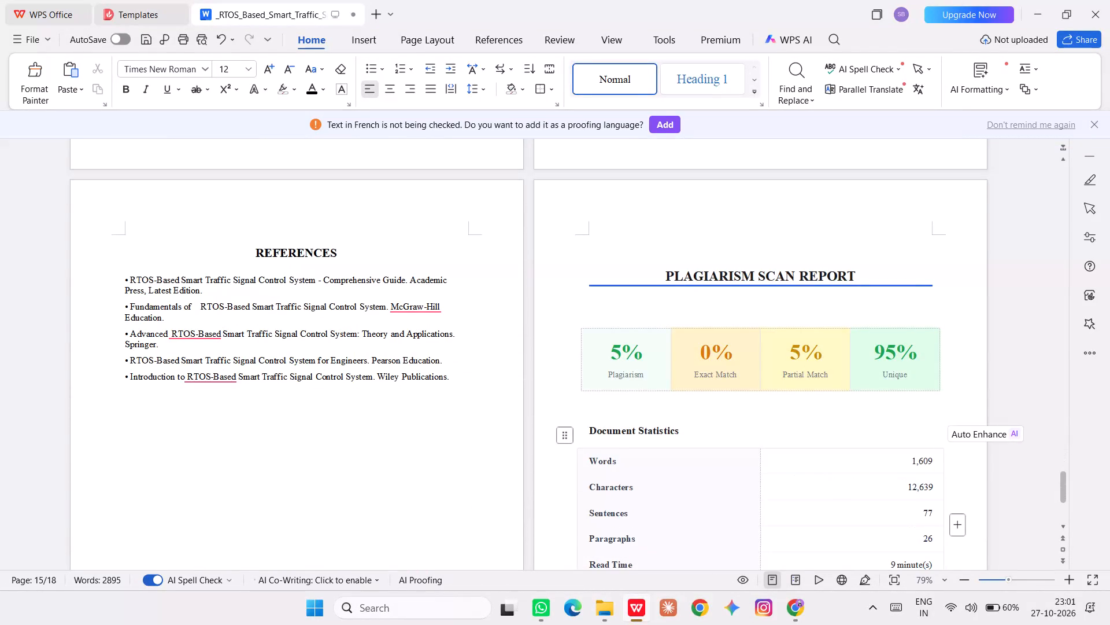
{"action": "scroll", "coordinate": [736, 465], "scroll_direction": "down", "scroll_amount": 4}
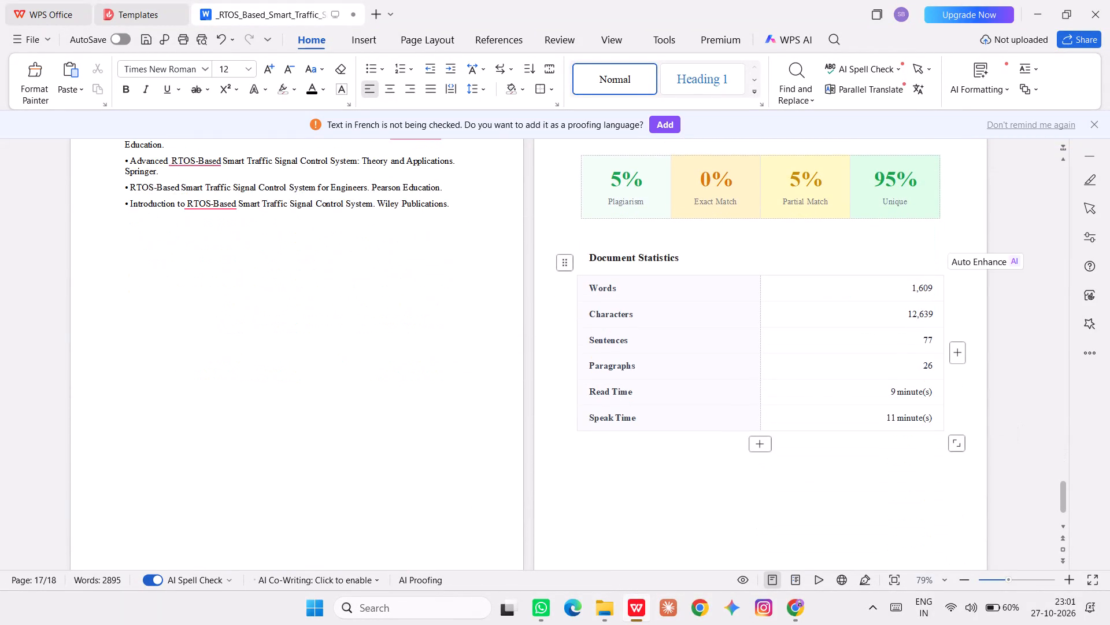
{"action": "scroll", "coordinate": [736, 468], "scroll_direction": "down", "scroll_amount": 4}
{"action": "scroll", "coordinate": [736, 468], "scroll_direction": "up", "scroll_amount": 19}
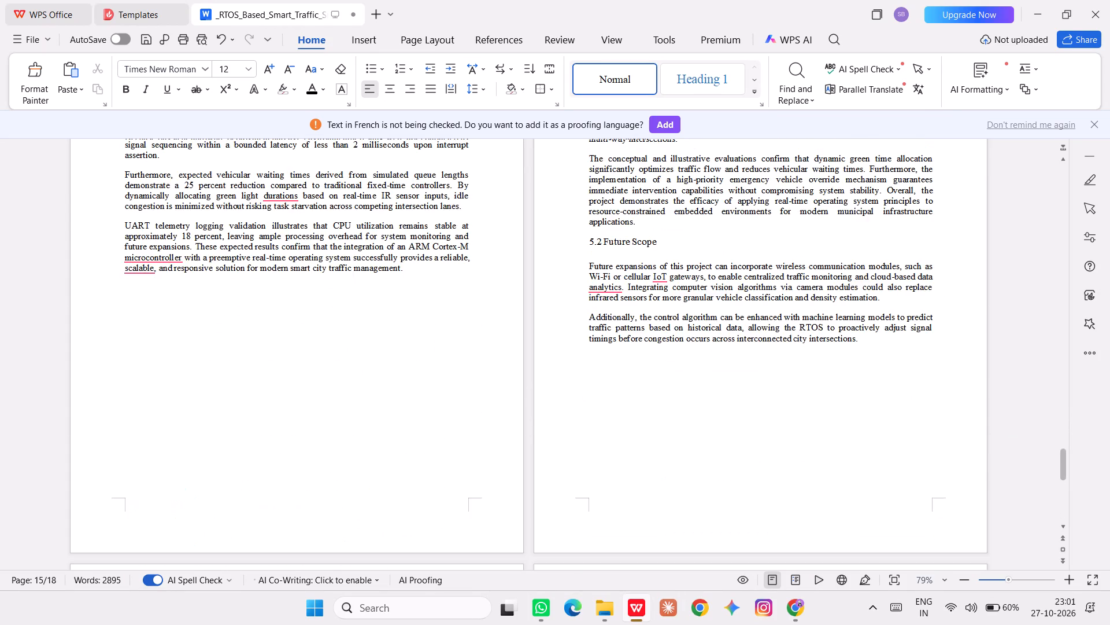
{"action": "scroll", "coordinate": [734, 476], "scroll_direction": "up", "scroll_amount": 4}
{"action": "scroll", "coordinate": [734, 480], "scroll_direction": "down", "scroll_amount": 9}
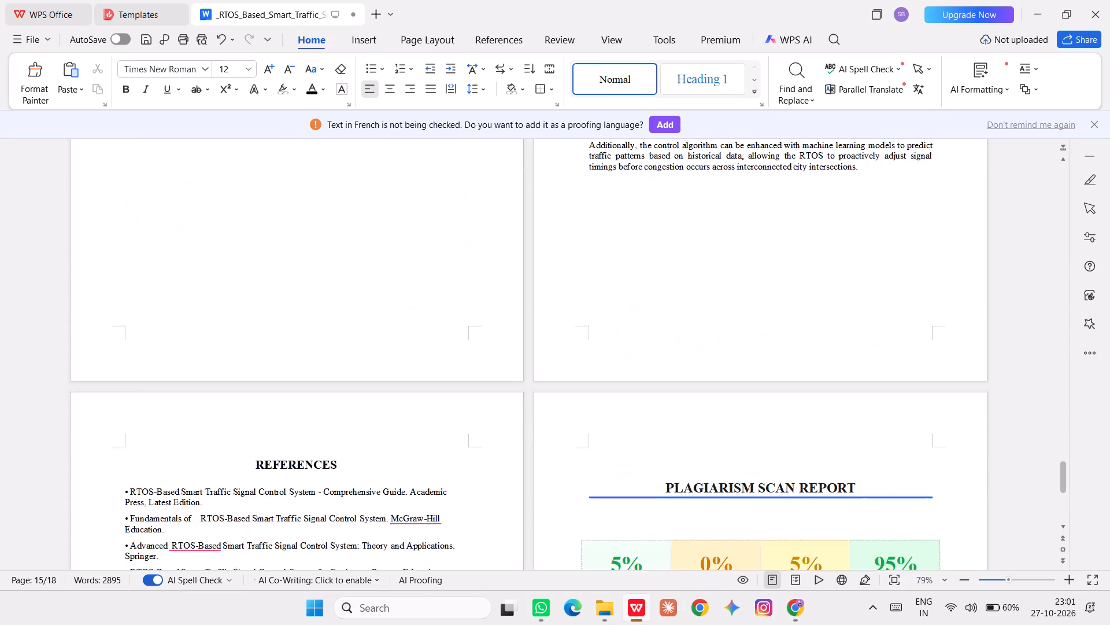
{"action": "scroll", "coordinate": [734, 486], "scroll_direction": "down", "scroll_amount": 11}
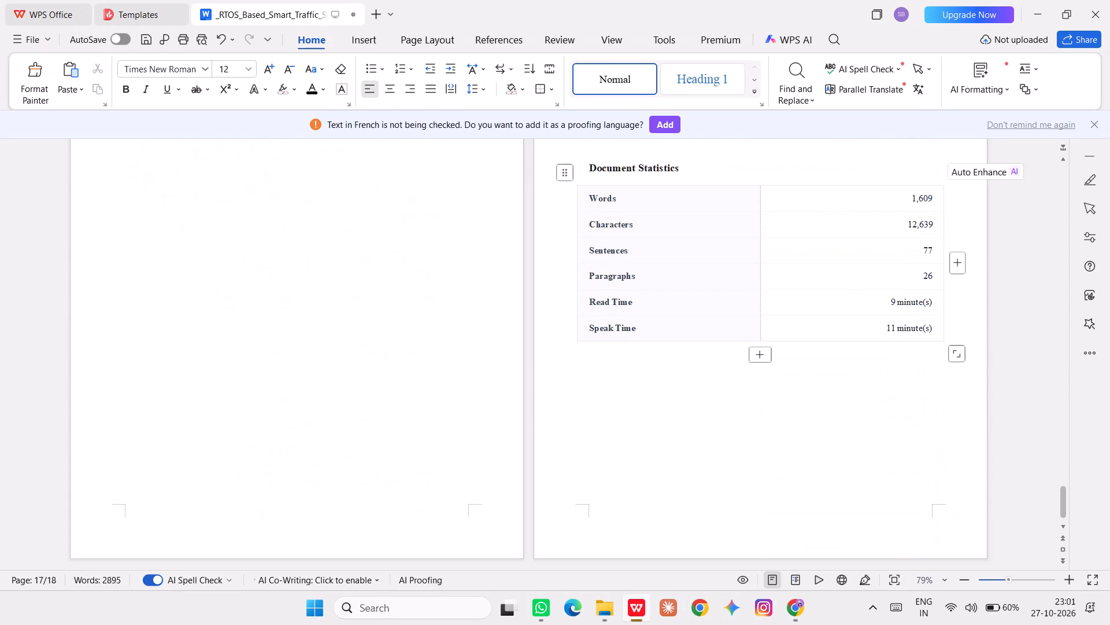
{"action": "scroll", "coordinate": [731, 486], "scroll_direction": "down", "scroll_amount": 6}
{"action": "scroll", "coordinate": [731, 486], "scroll_direction": "up", "scroll_amount": 7}
Export all 18 pages of the report as a standard-quality PDF to the custom output folder.
{"action": "left_click_drag", "start_coordinate": [1061, 495], "coordinate": [1104, 192]}
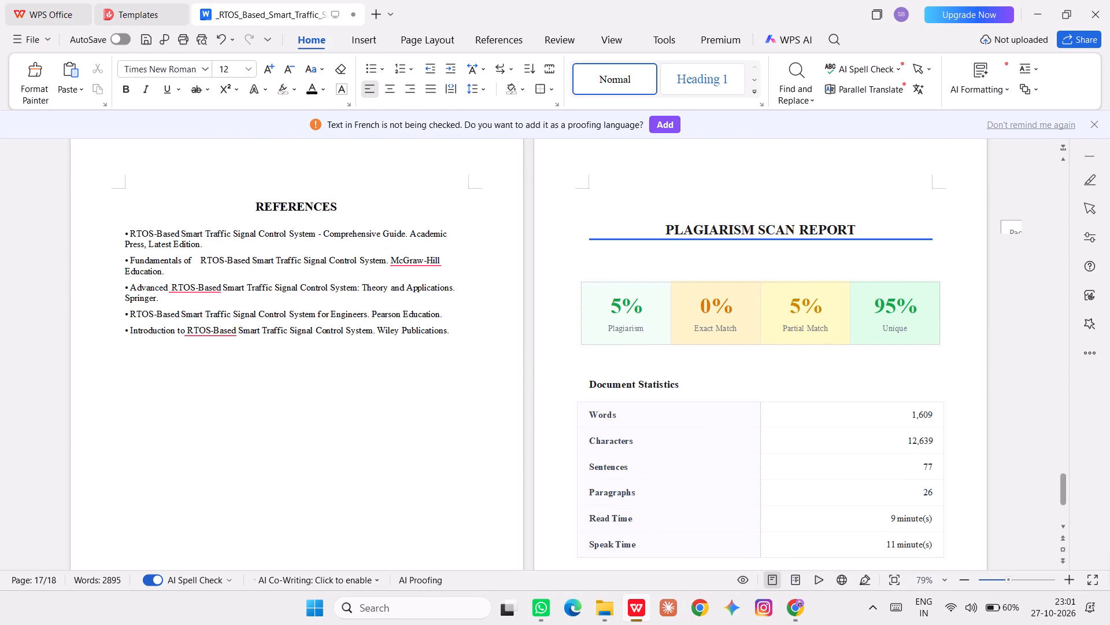
{"action": "left_click_drag", "start_coordinate": [1104, 192], "coordinate": [1101, 160]}
{"action": "left_click", "coordinate": [23, 41]}
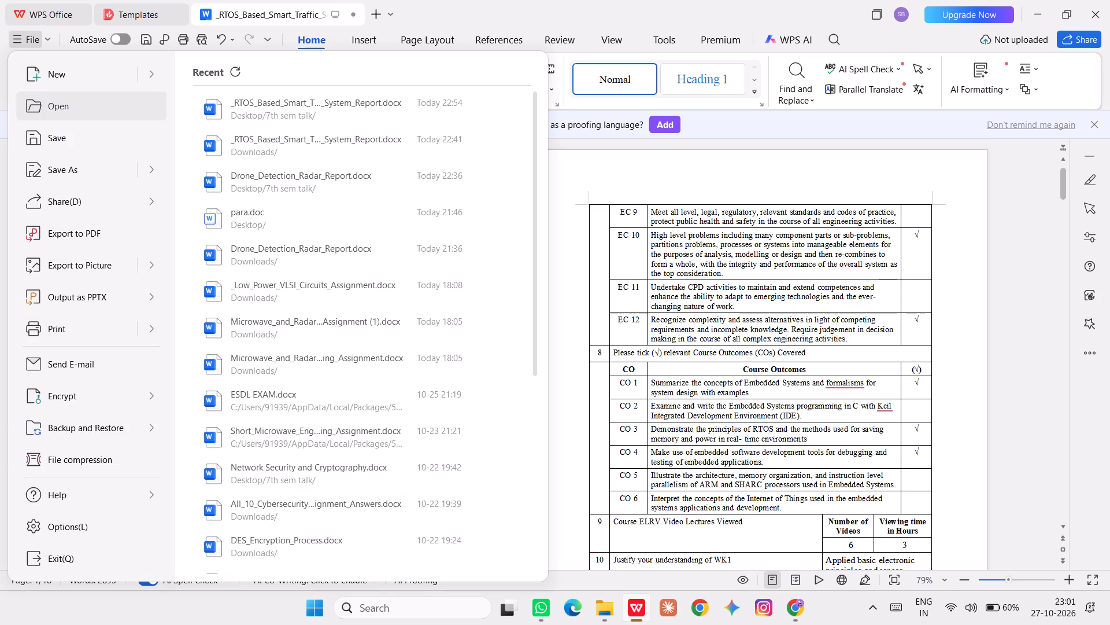
{"action": "left_click", "coordinate": [99, 237]}
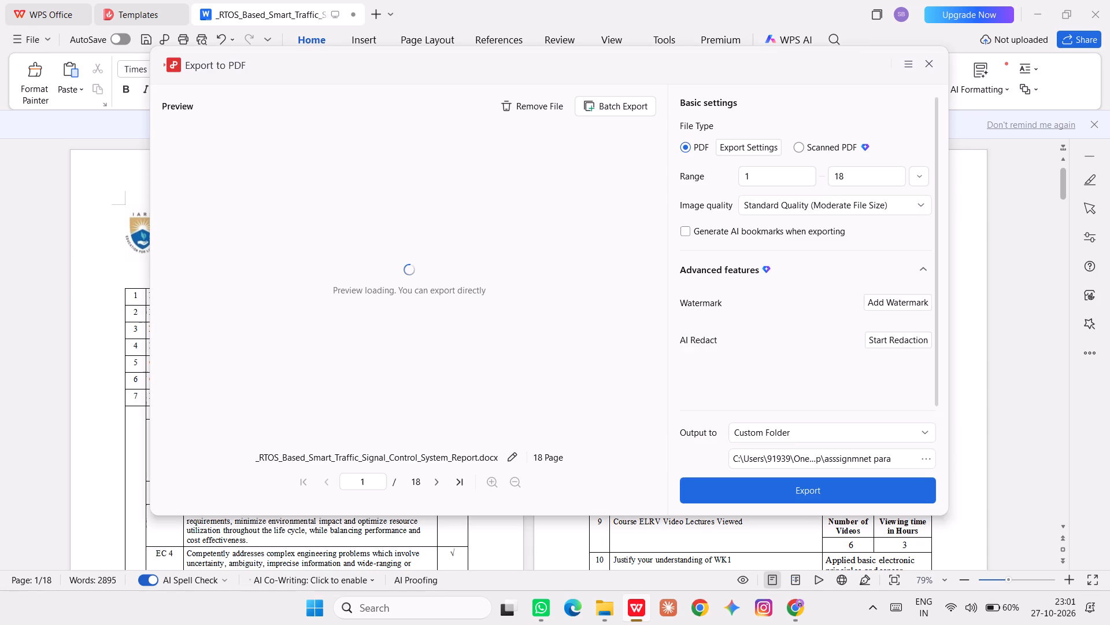
{"action": "left_click", "coordinate": [820, 495]}
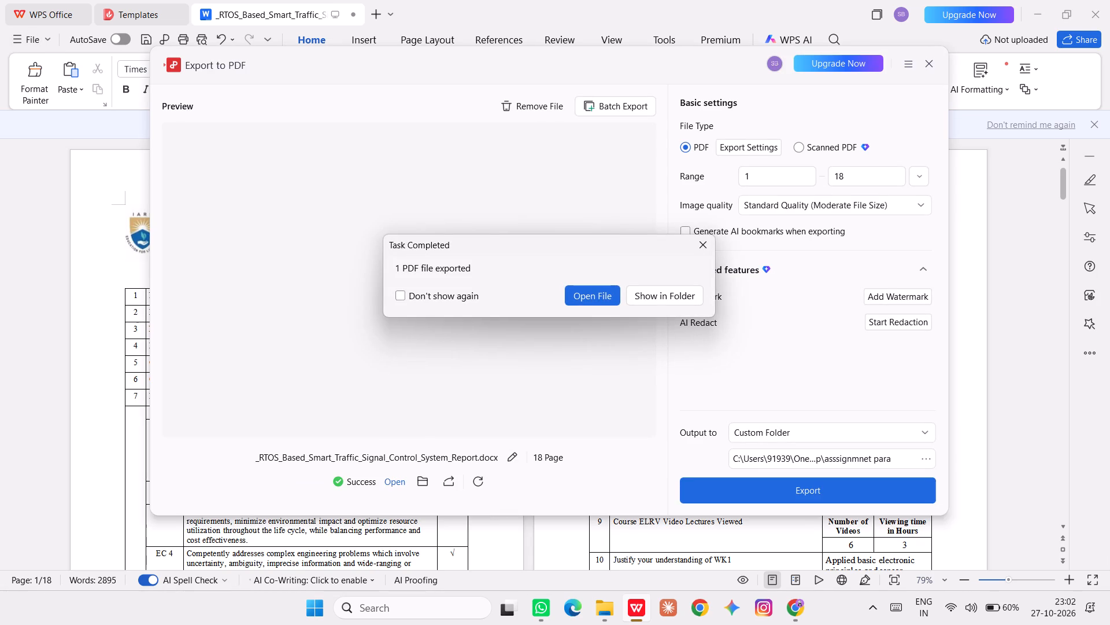
Open the exported PDF and check its pages from the Complex Problem-Solving Self-Assessment Form through the project title page.
{"action": "left_click", "coordinate": [584, 299]}
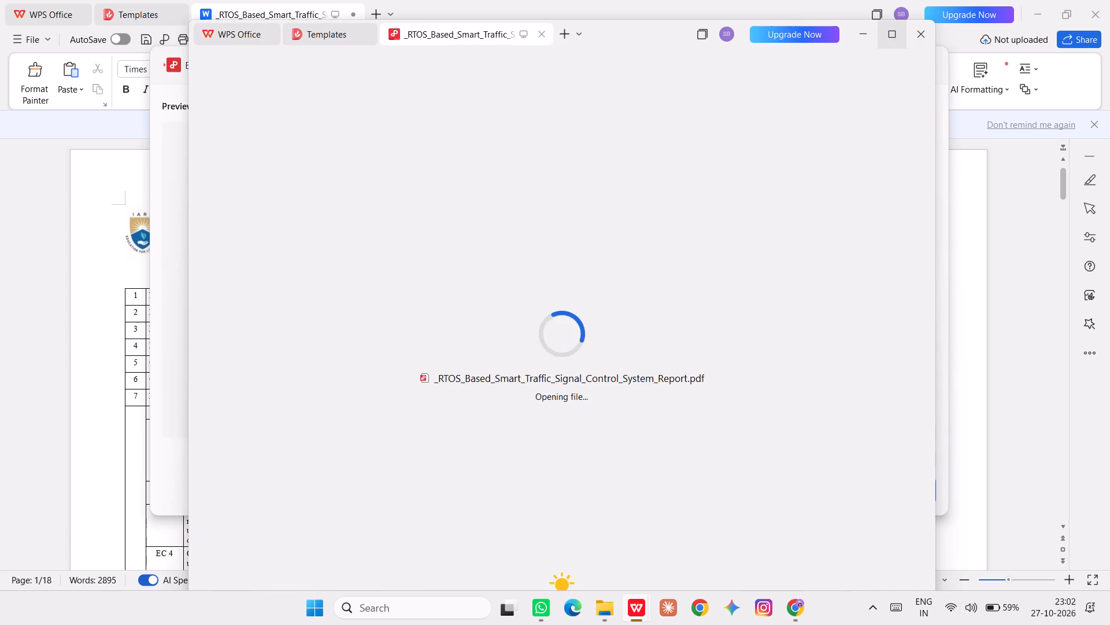
{"action": "left_click", "coordinate": [886, 36]}
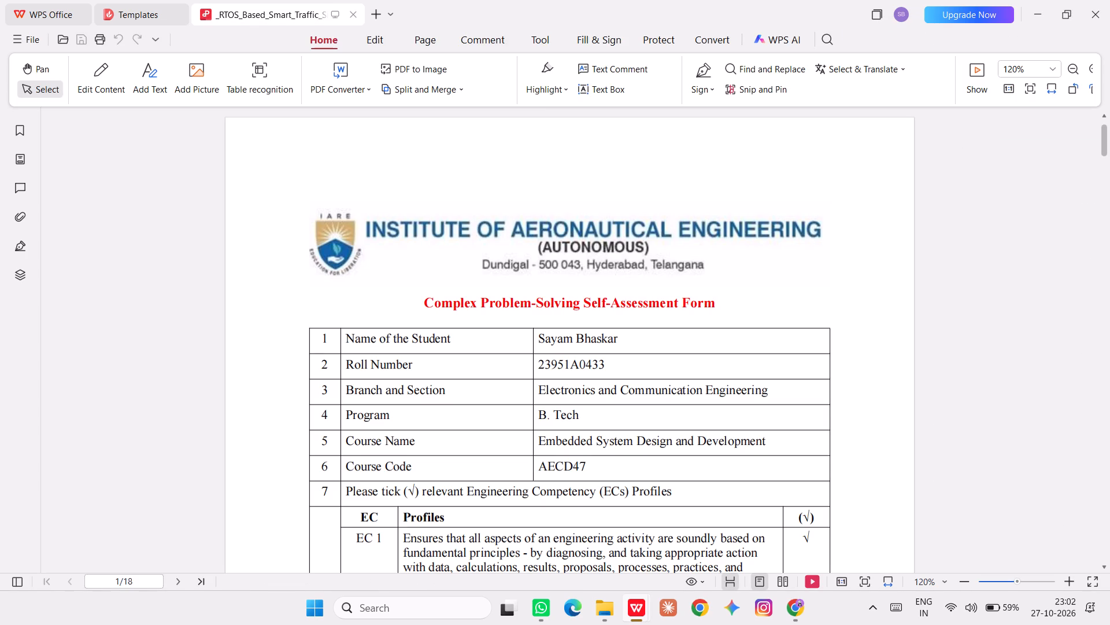
{"action": "scroll", "coordinate": [801, 283], "scroll_direction": "down", "scroll_amount": 3}
{"action": "scroll", "coordinate": [801, 293], "scroll_direction": "down", "scroll_amount": 3, "text": "ctrl"}
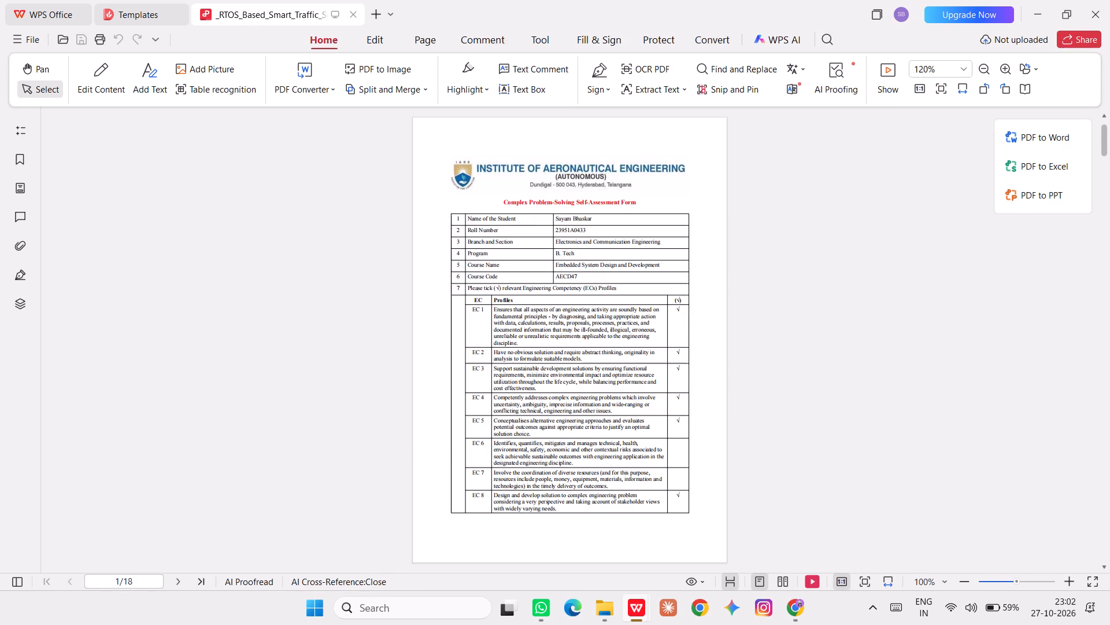
{"action": "scroll", "coordinate": [787, 302], "scroll_direction": "up", "scroll_amount": 2, "text": "ctrl"}
{"action": "scroll", "coordinate": [781, 300], "scroll_direction": "down", "scroll_amount": 12}
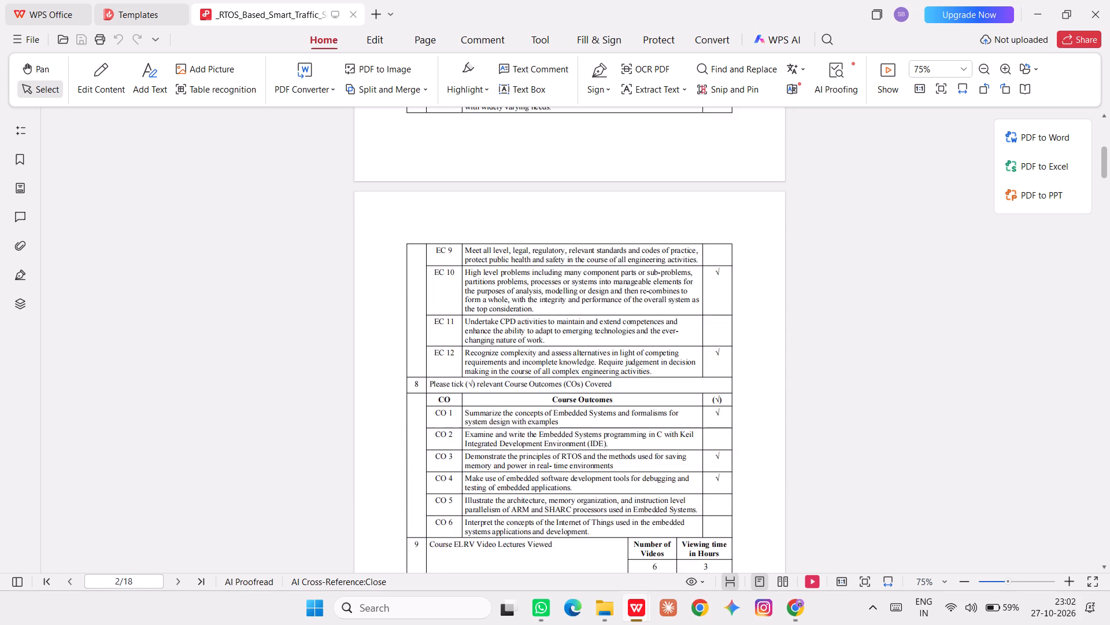
{"action": "scroll", "coordinate": [776, 296], "scroll_direction": "down", "scroll_amount": 17}
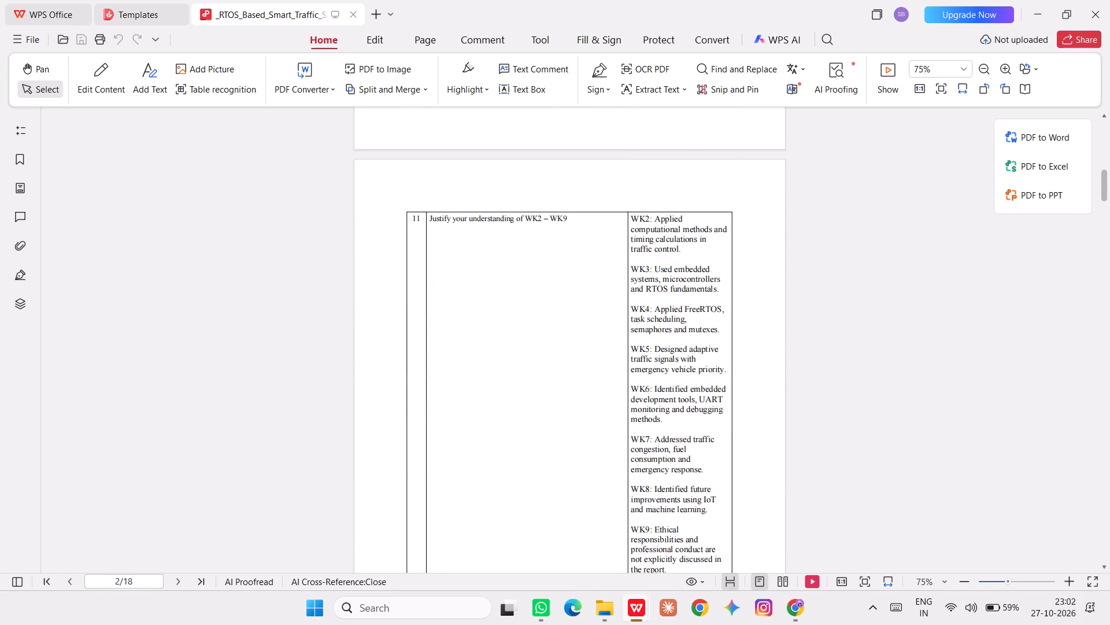
{"action": "scroll", "coordinate": [769, 289], "scroll_direction": "down", "scroll_amount": 7}
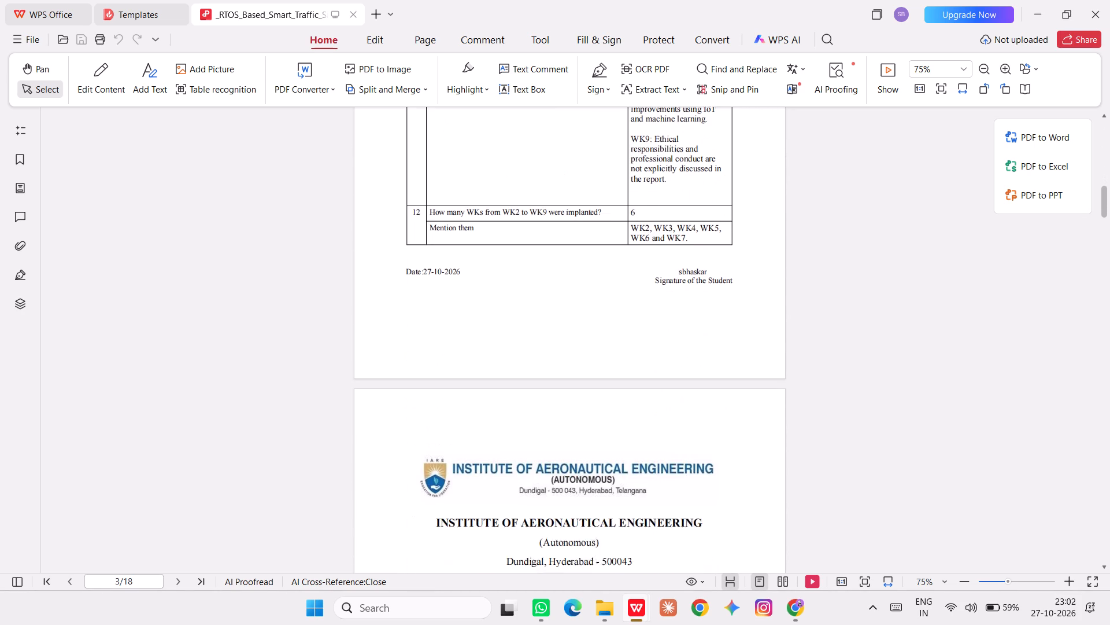
{"action": "scroll", "coordinate": [765, 284], "scroll_direction": "down", "scroll_amount": 11}
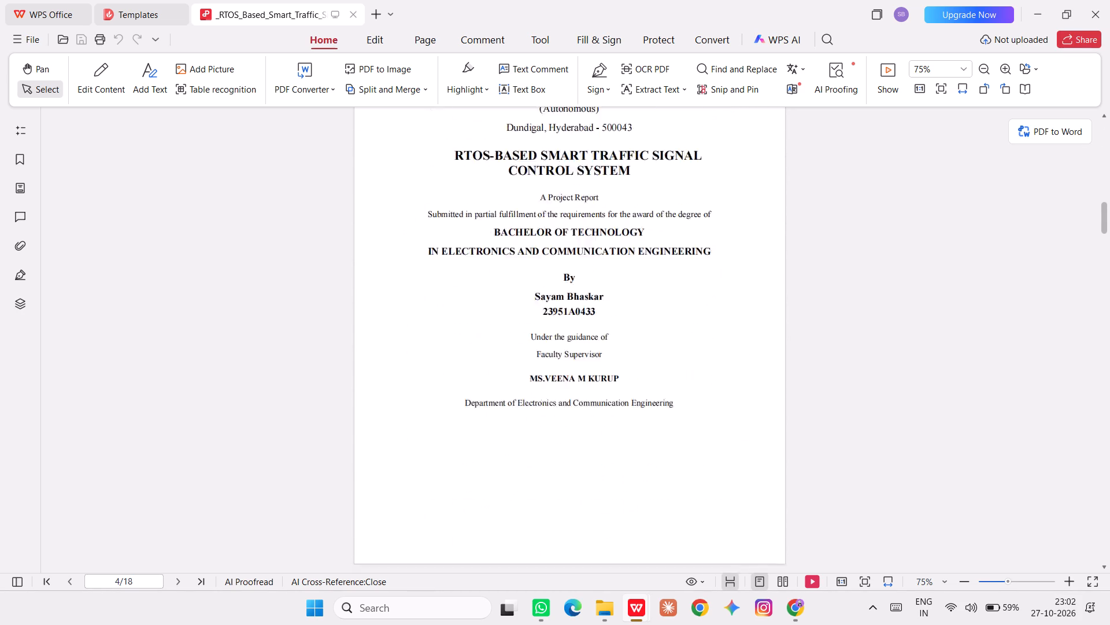
Check the exported PDF's front pages from the Certificate and Approval Sheet through the Declaration and Abstract.
{"action": "scroll", "coordinate": [765, 284], "scroll_direction": "down", "scroll_amount": 14}
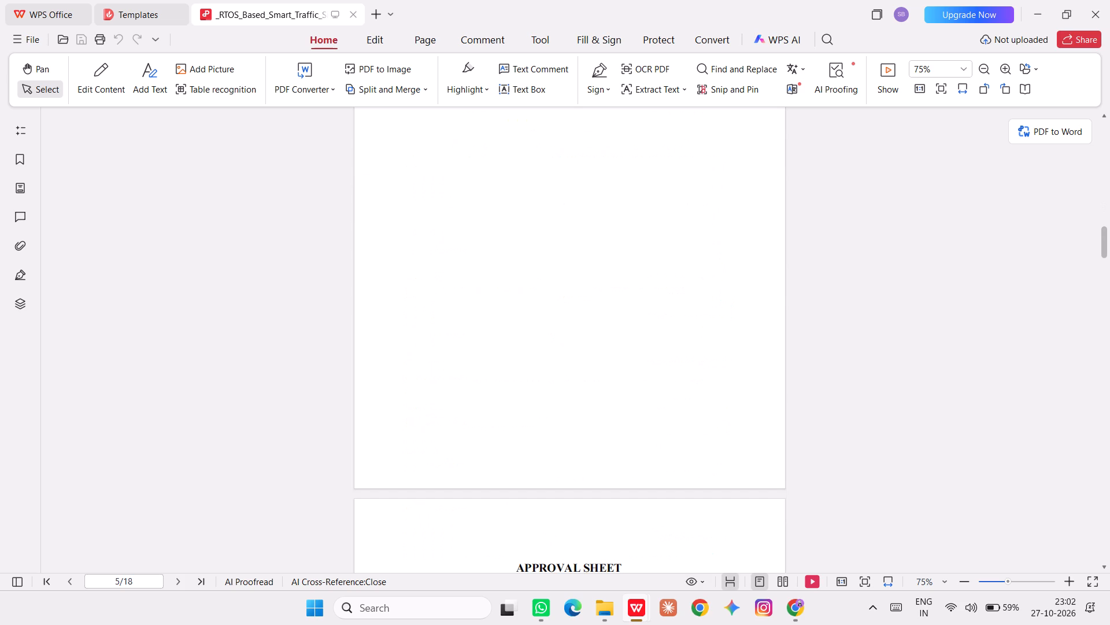
{"action": "scroll", "coordinate": [758, 280], "scroll_direction": "up", "scroll_amount": 6}
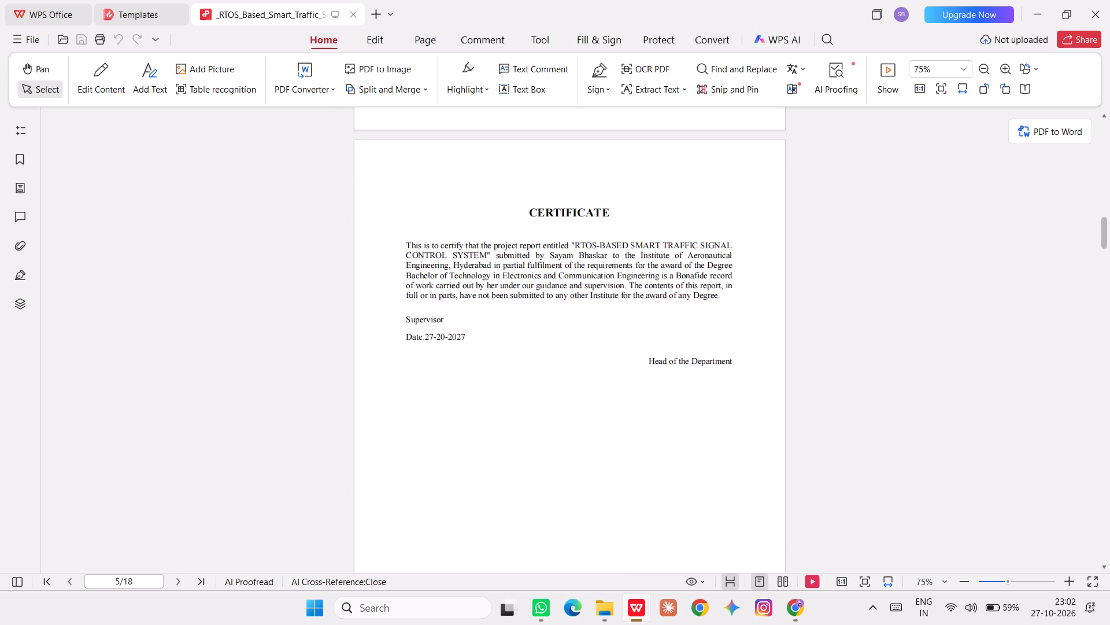
{"action": "scroll", "coordinate": [754, 278], "scroll_direction": "down", "scroll_amount": 5}
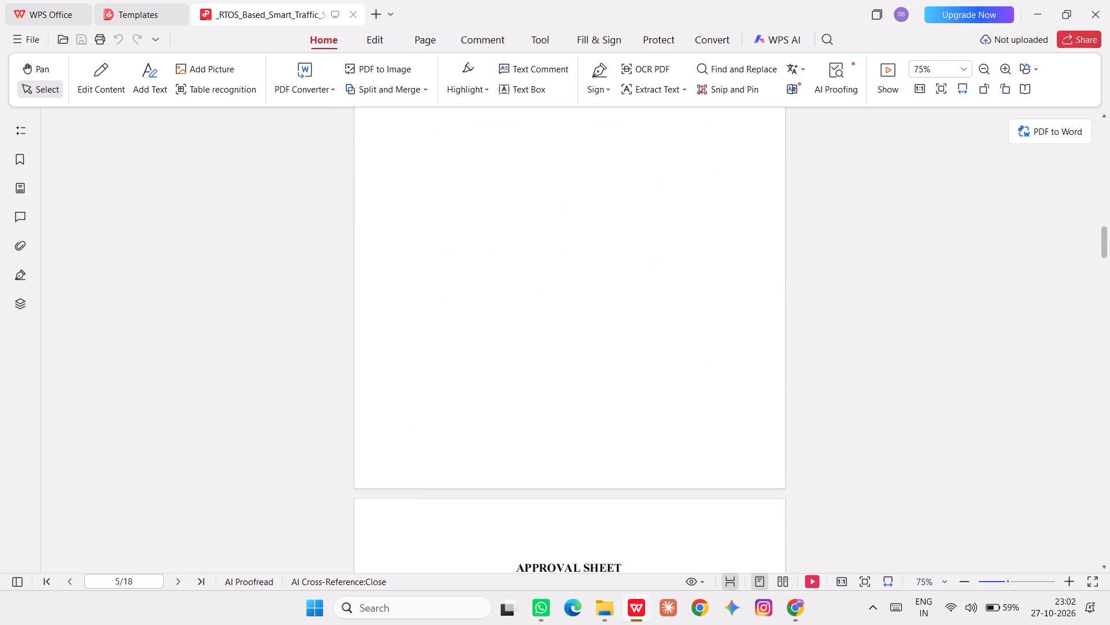
{"action": "scroll", "coordinate": [754, 278], "scroll_direction": "down", "scroll_amount": 6}
{"action": "scroll", "coordinate": [754, 278], "scroll_direction": "down", "scroll_amount": 16}
{"action": "scroll", "coordinate": [754, 278], "scroll_direction": "down", "scroll_amount": 6}
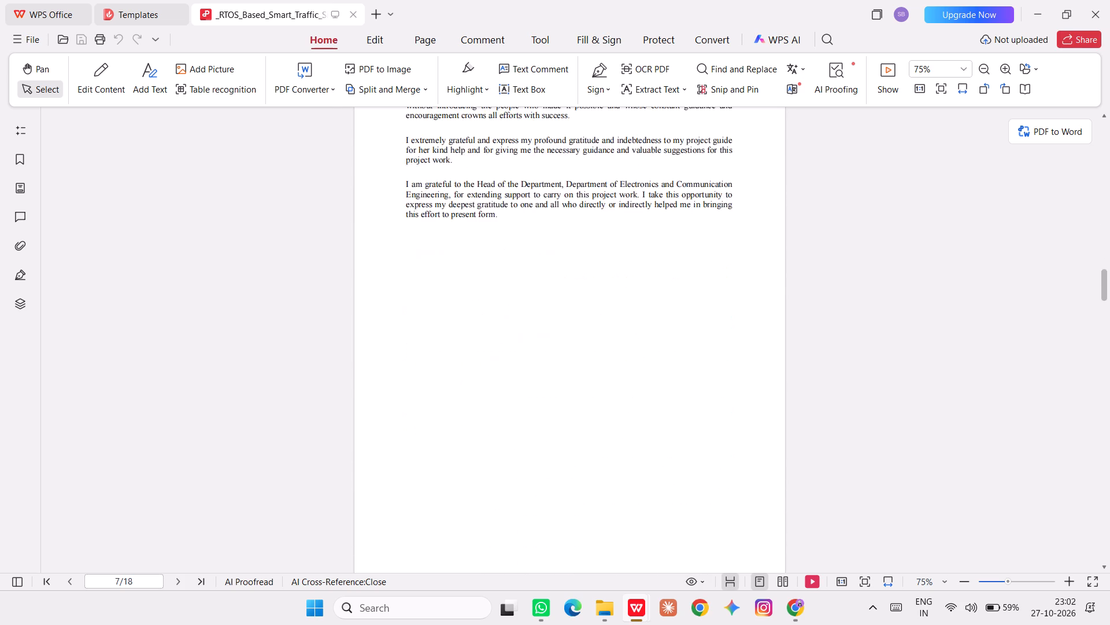
{"action": "scroll", "coordinate": [754, 280], "scroll_direction": "down", "scroll_amount": 11}
{"action": "scroll", "coordinate": [756, 270], "scroll_direction": "down", "scroll_amount": 11}
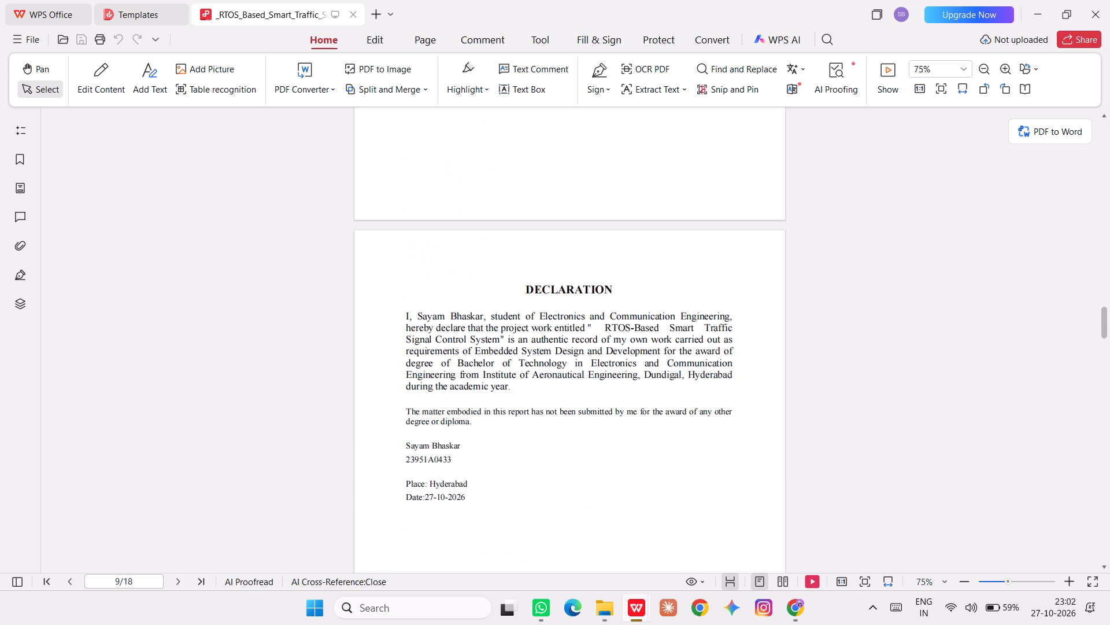
{"action": "scroll", "coordinate": [1076, 174], "scroll_direction": "down", "scroll_amount": 4}
{"action": "scroll", "coordinate": [1071, 170], "scroll_direction": "up", "scroll_amount": 3}
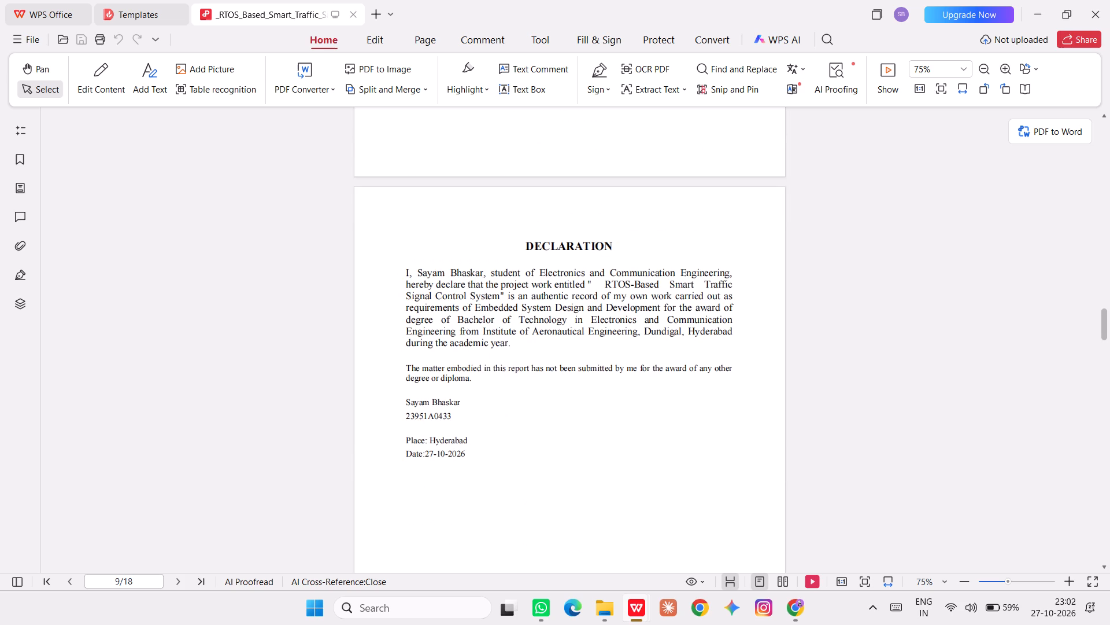
{"action": "scroll", "coordinate": [1072, 172], "scroll_direction": "down", "scroll_amount": 1}
{"action": "scroll", "coordinate": [982, 191], "scroll_direction": "down", "scroll_amount": 6}
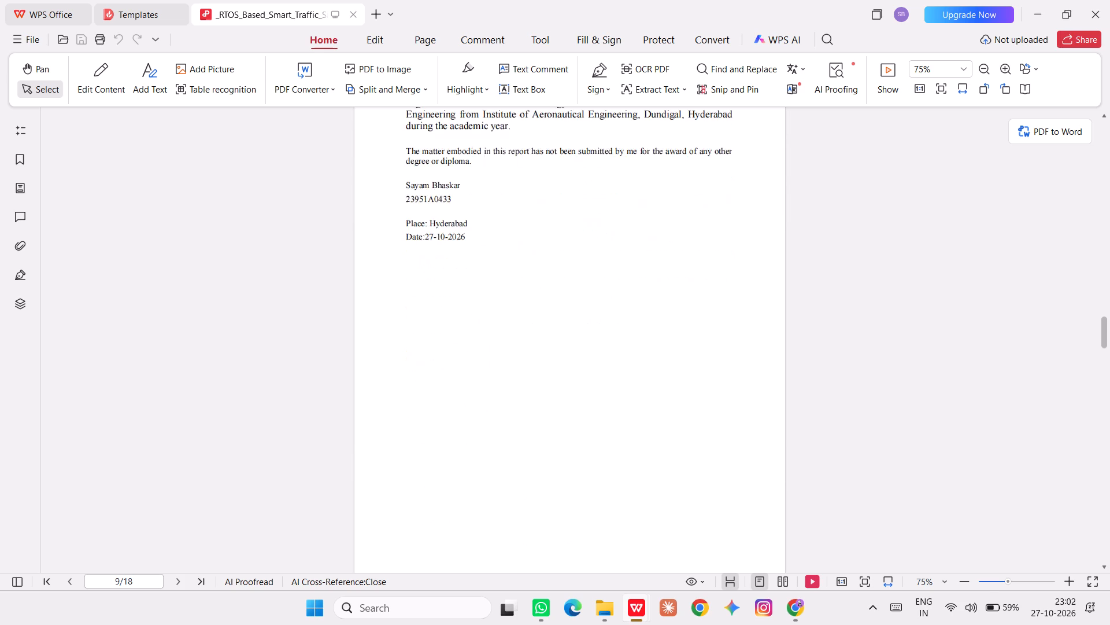
{"action": "scroll", "coordinate": [885, 204], "scroll_direction": "down", "scroll_amount": 19}
{"action": "scroll", "coordinate": [815, 288], "scroll_direction": "up", "scroll_amount": 10}
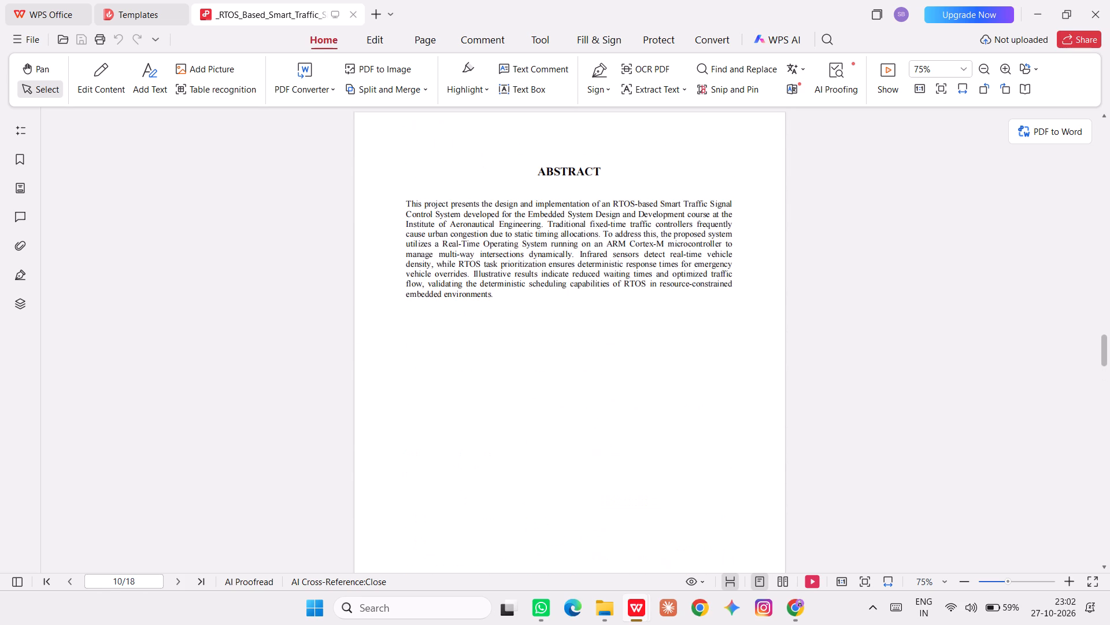
Check the remaining PDF pages from Chapter 1 through the conclusion to the plagiarism report's Document Statistics table.
{"action": "scroll", "coordinate": [818, 274], "scroll_direction": "up", "scroll_amount": 2}
{"action": "scroll", "coordinate": [818, 274], "scroll_direction": "down", "scroll_amount": 20}
{"action": "scroll", "coordinate": [818, 274], "scroll_direction": "down", "scroll_amount": 8}
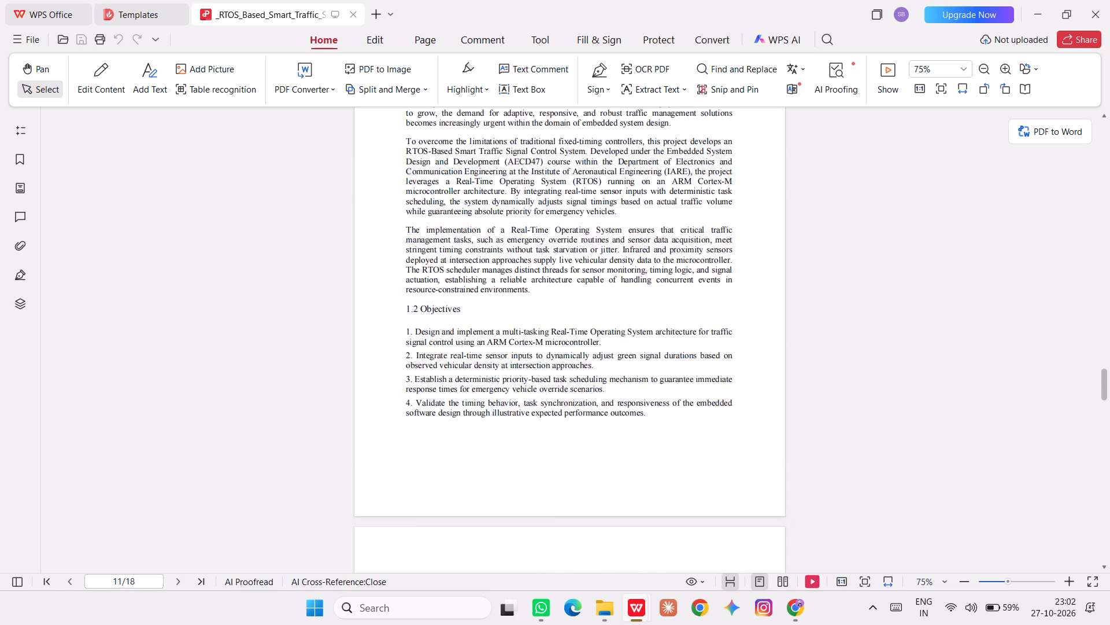
{"action": "scroll", "coordinate": [827, 279], "scroll_direction": "down", "scroll_amount": 19}
{"action": "scroll", "coordinate": [845, 270], "scroll_direction": "down", "scroll_amount": 11}
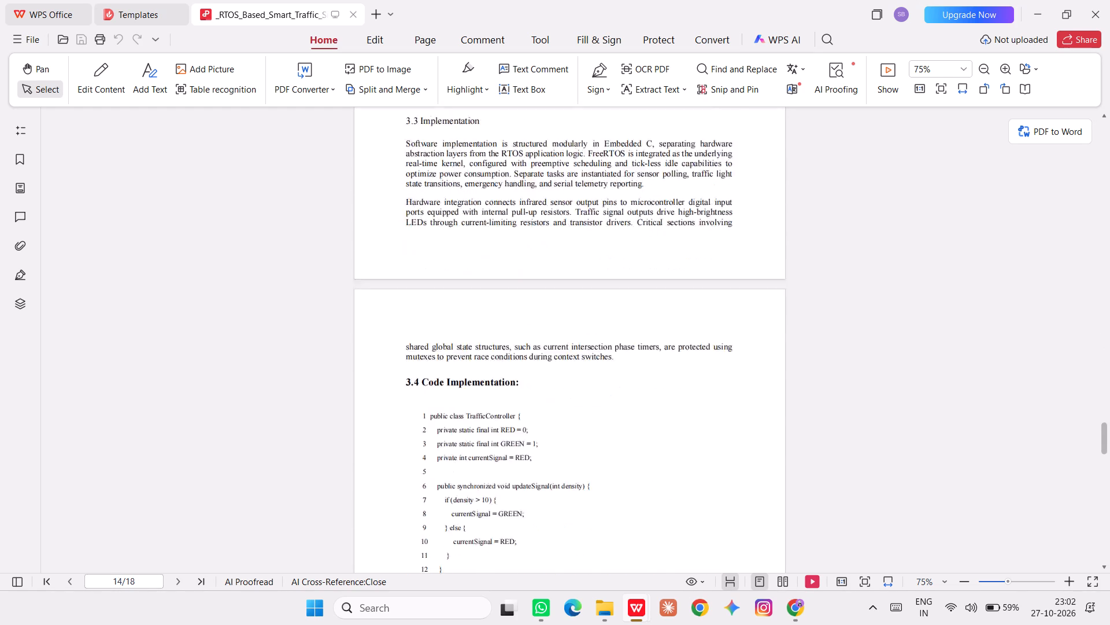
{"action": "scroll", "coordinate": [845, 270], "scroll_direction": "down", "scroll_amount": 3}
{"action": "scroll", "coordinate": [845, 270], "scroll_direction": "down", "scroll_amount": 20}
{"action": "scroll", "coordinate": [845, 270], "scroll_direction": "down", "scroll_amount": 13}
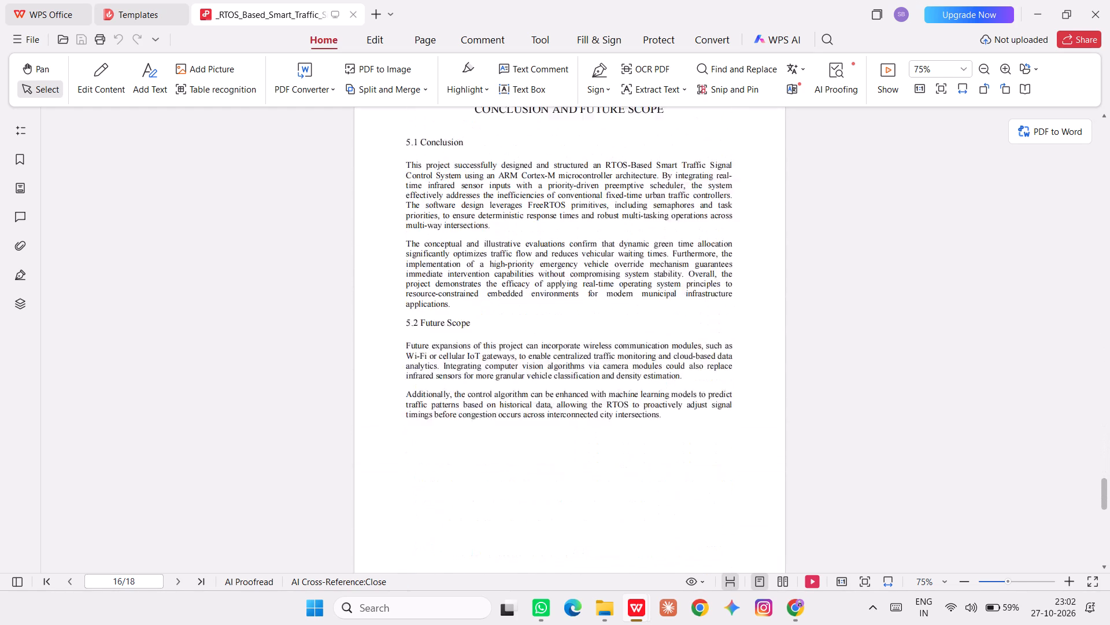
{"action": "scroll", "coordinate": [845, 268], "scroll_direction": "down", "scroll_amount": 20}
{"action": "scroll", "coordinate": [845, 268], "scroll_direction": "down", "scroll_amount": 19}
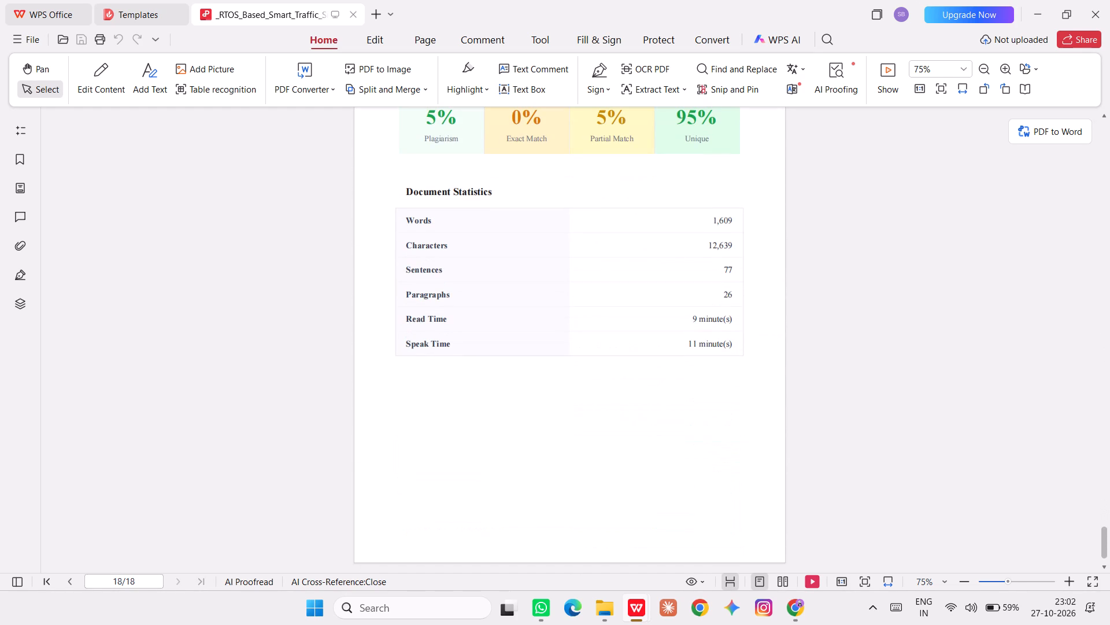
{"action": "left_click", "coordinate": [1109, 19]}
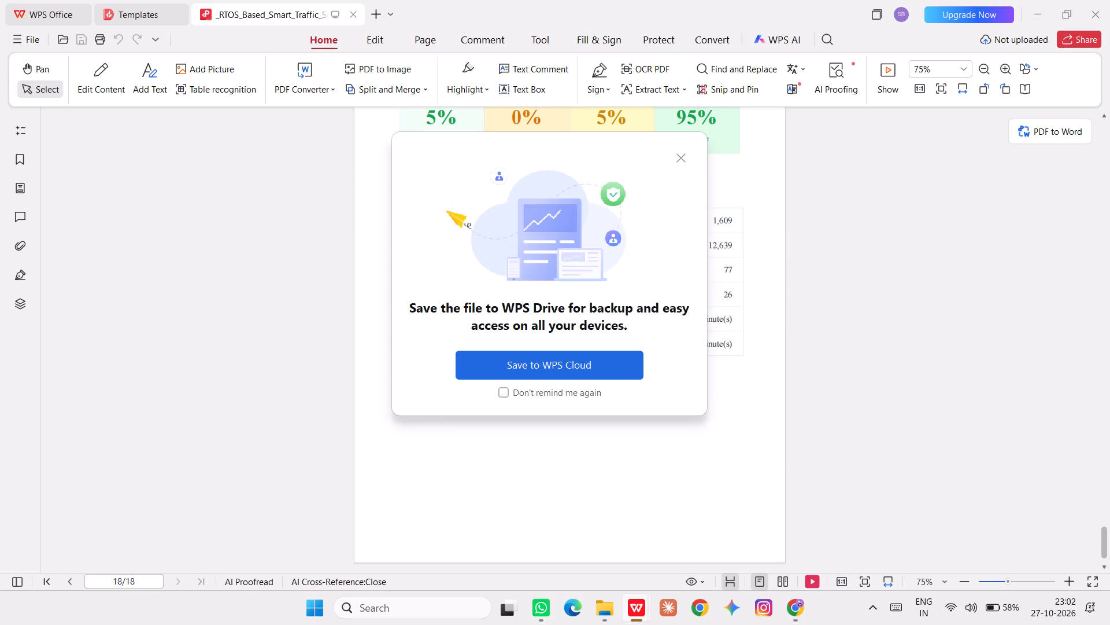
{"action": "left_click", "coordinate": [685, 164]}
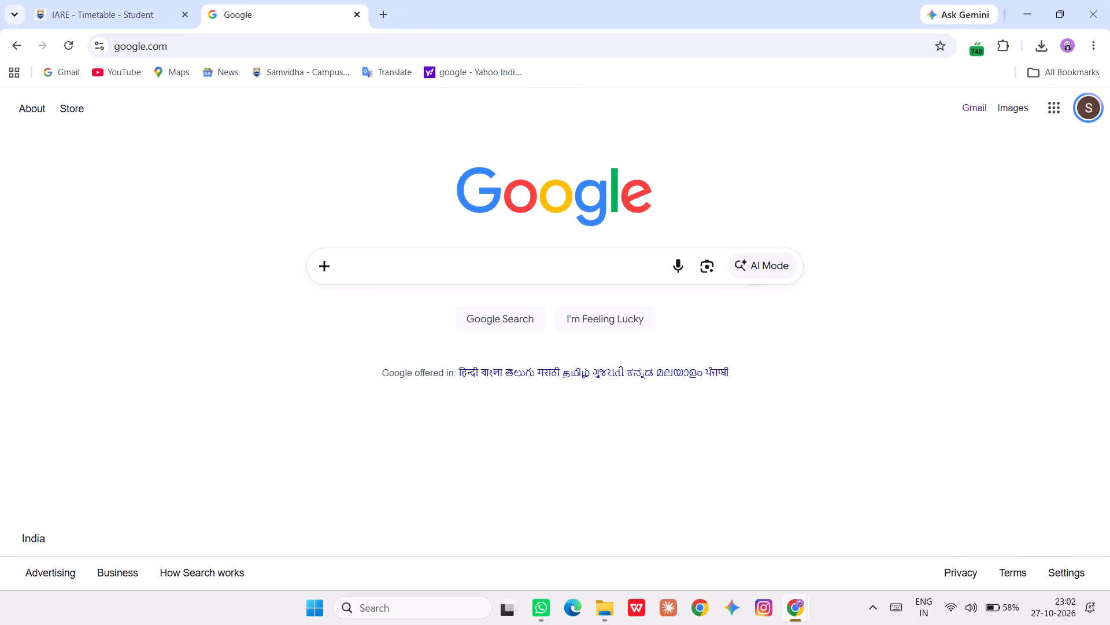
{"action": "left_click", "coordinate": [351, 20]}
{"action": "scroll", "coordinate": [77, 290], "scroll_direction": "up", "scroll_amount": 3}
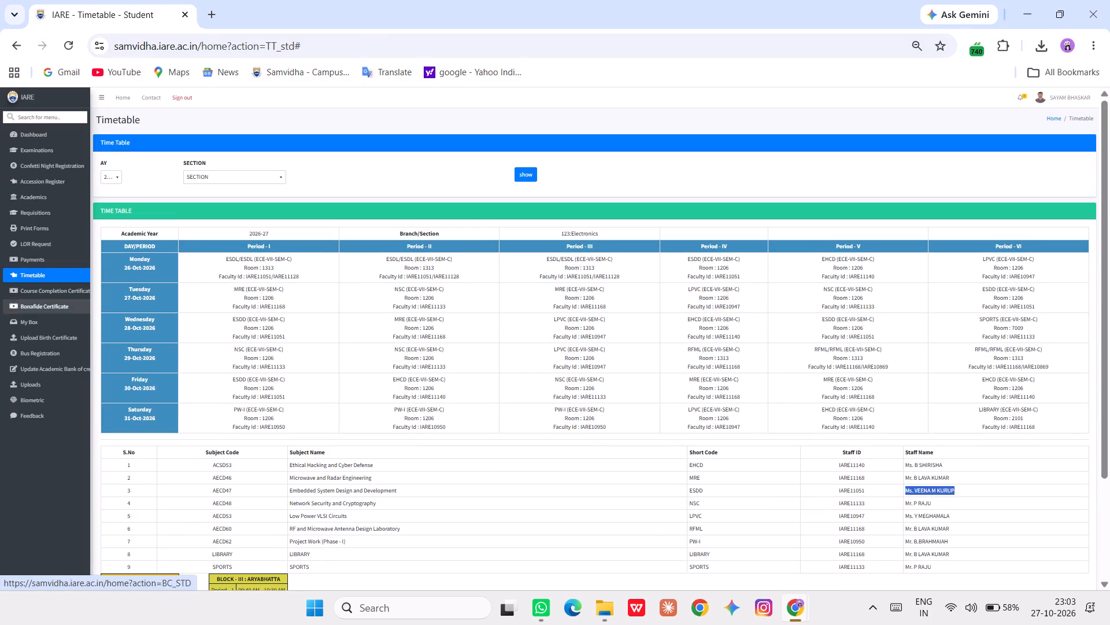
{"action": "left_click", "coordinate": [59, 383]}
{"action": "left_click", "coordinate": [55, 492]}
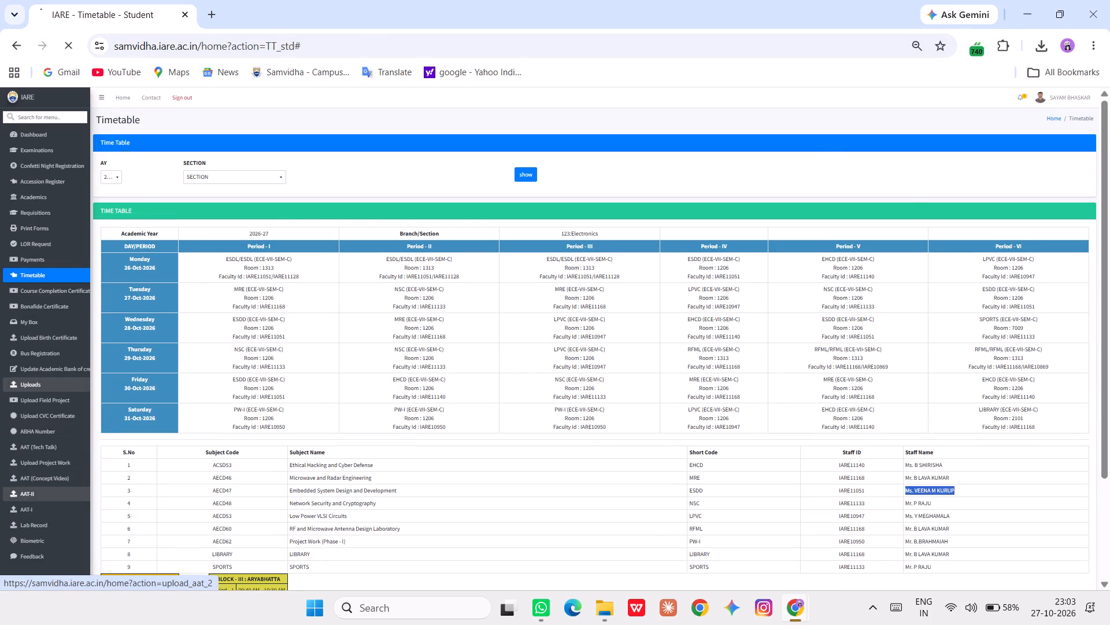
Get the assignment question for AECD47 Embedded System Design and Development.
{"action": "left_click", "coordinate": [927, 217]}
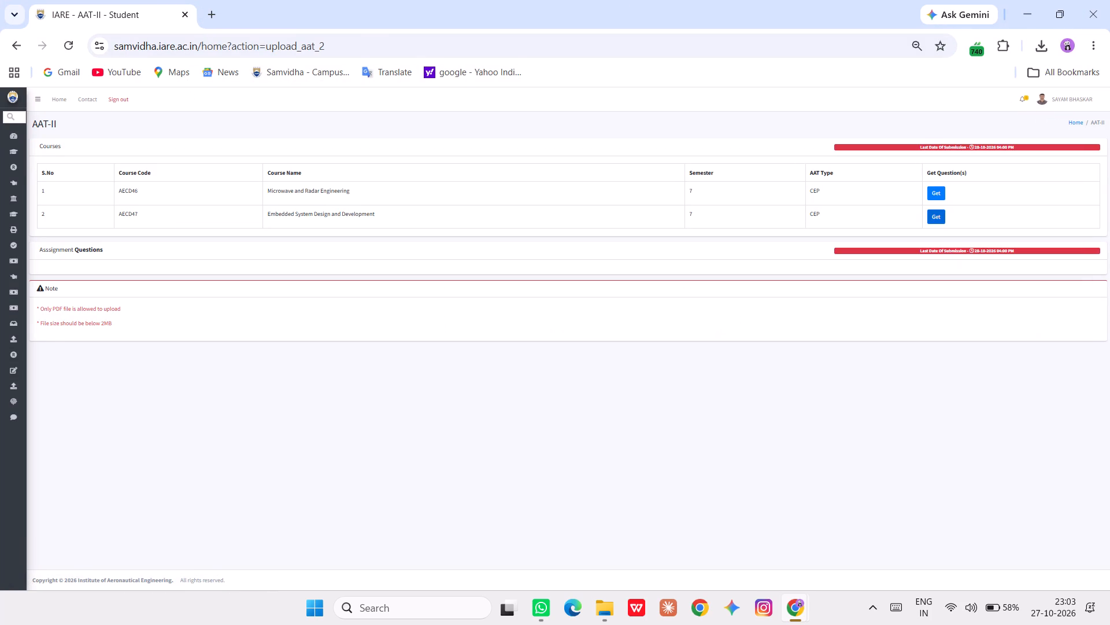
{"action": "left_click", "coordinate": [557, 386]}
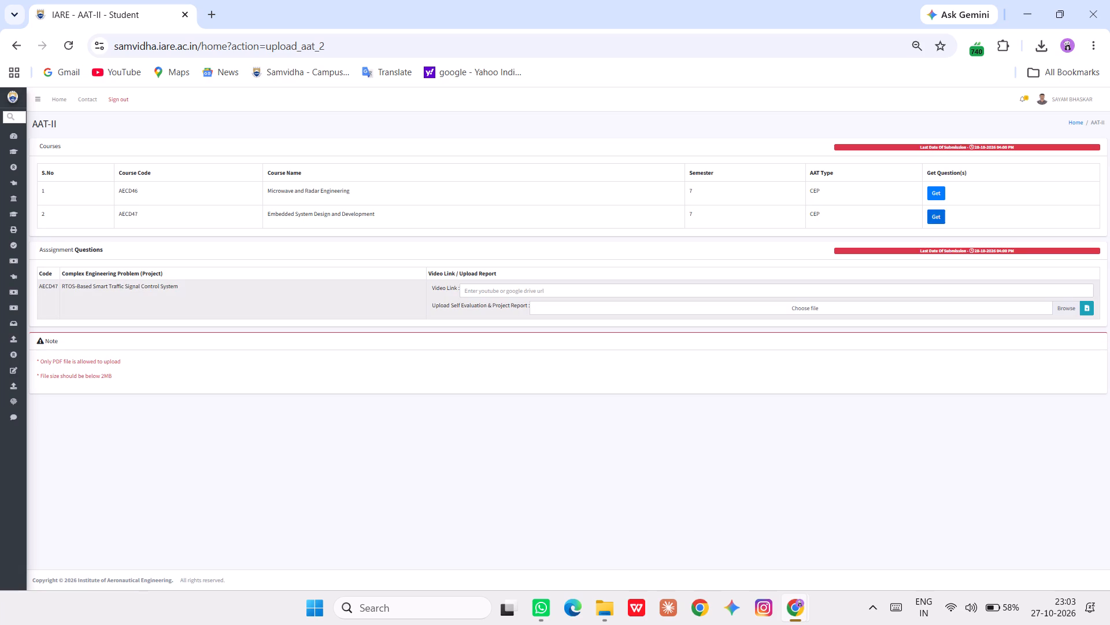
Attach _RTOS_Based_Smart_Traffic_Signal_Control_System_Report.pdf from the asssignmnet para folder as the Self Evaluation & Project Report.
{"action": "left_click", "coordinate": [720, 308]}
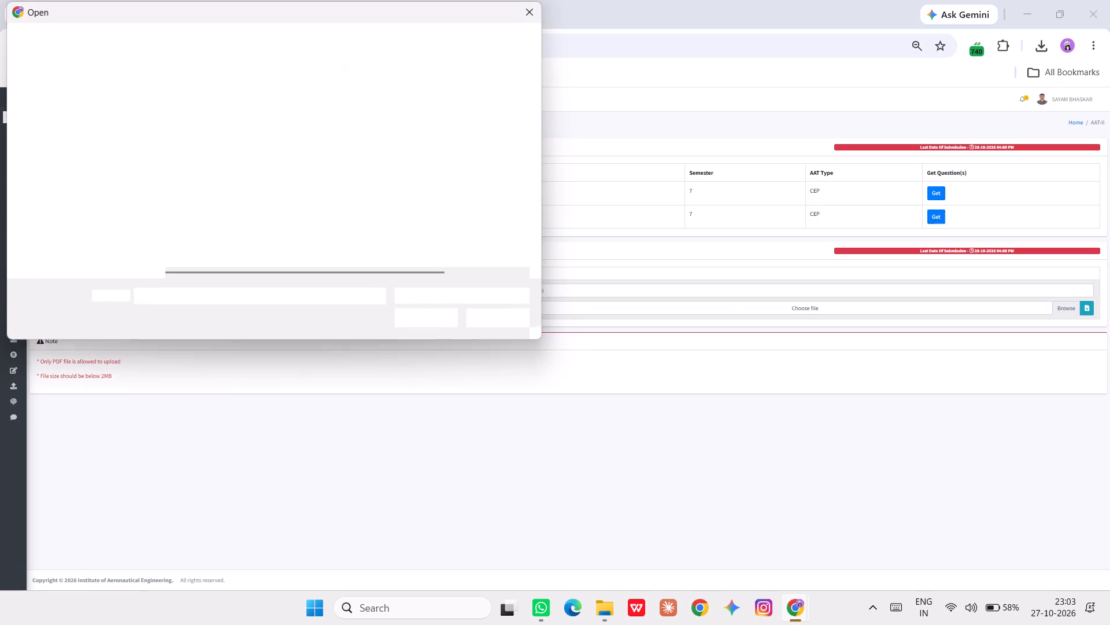
{"action": "scroll", "coordinate": [471, 278], "scroll_direction": "up", "scroll_amount": 8, "text": "ctrl"}
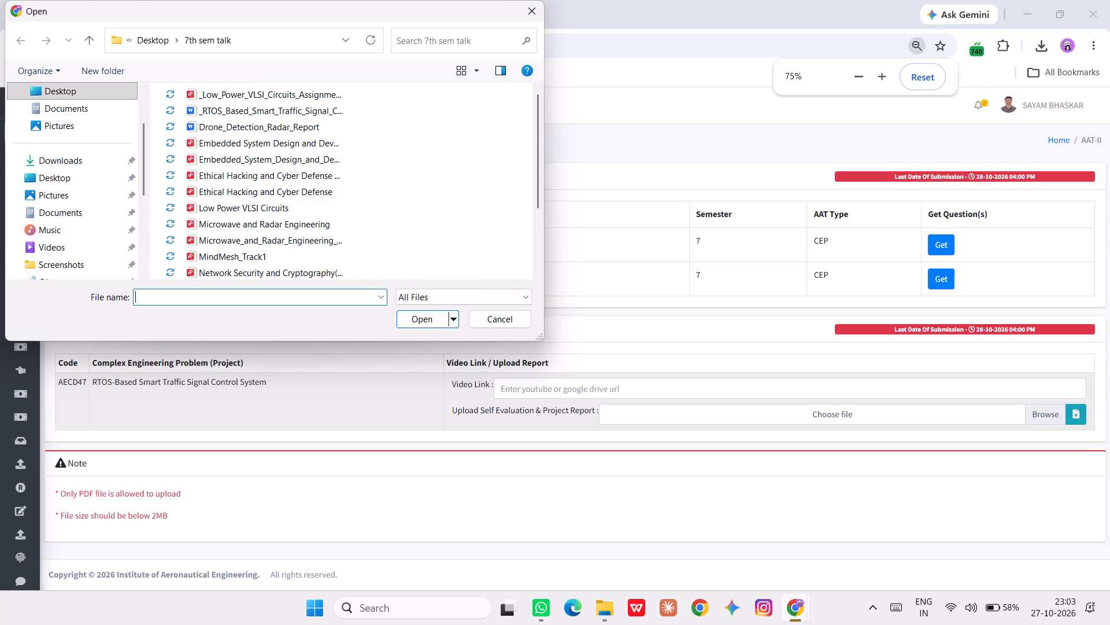
{"action": "scroll", "coordinate": [361, 183], "scroll_direction": "up", "scroll_amount": 5}
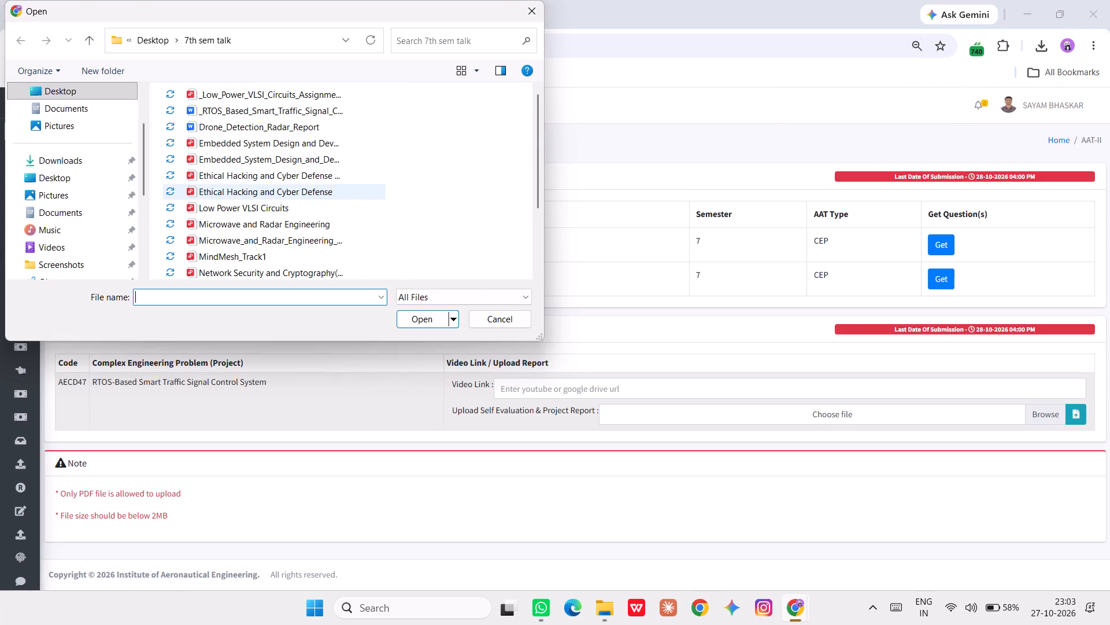
{"action": "scroll", "coordinate": [320, 197], "scroll_direction": "down", "scroll_amount": 5}
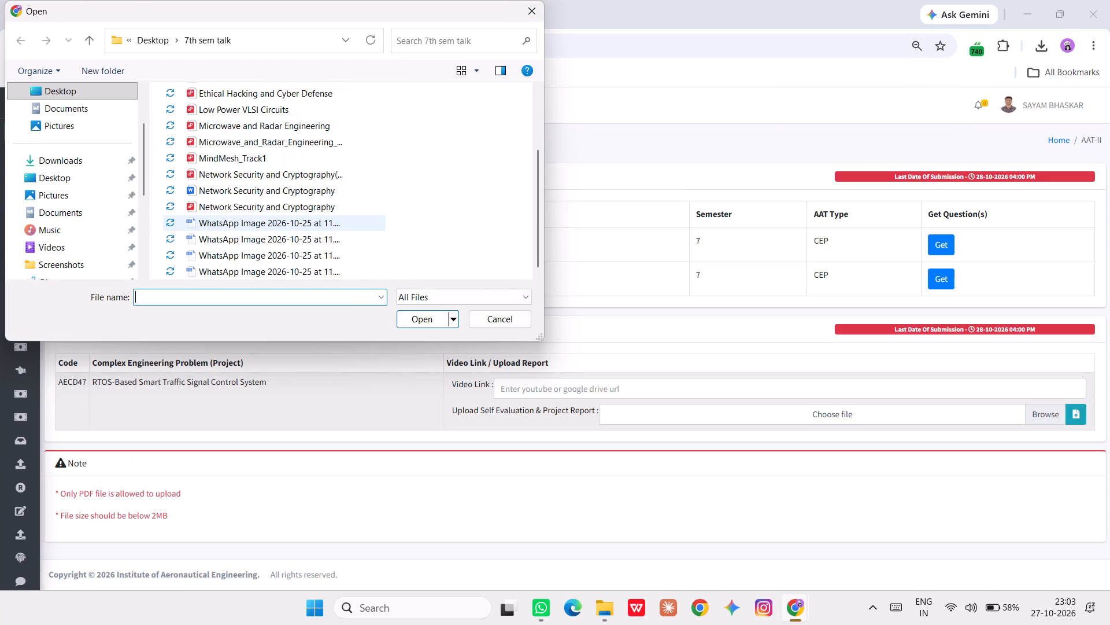
{"action": "scroll", "coordinate": [350, 227], "scroll_direction": "up", "scroll_amount": 5}
{"action": "scroll", "coordinate": [19, 234], "scroll_direction": "down", "scroll_amount": 4}
{"action": "left_click", "coordinate": [61, 174]}
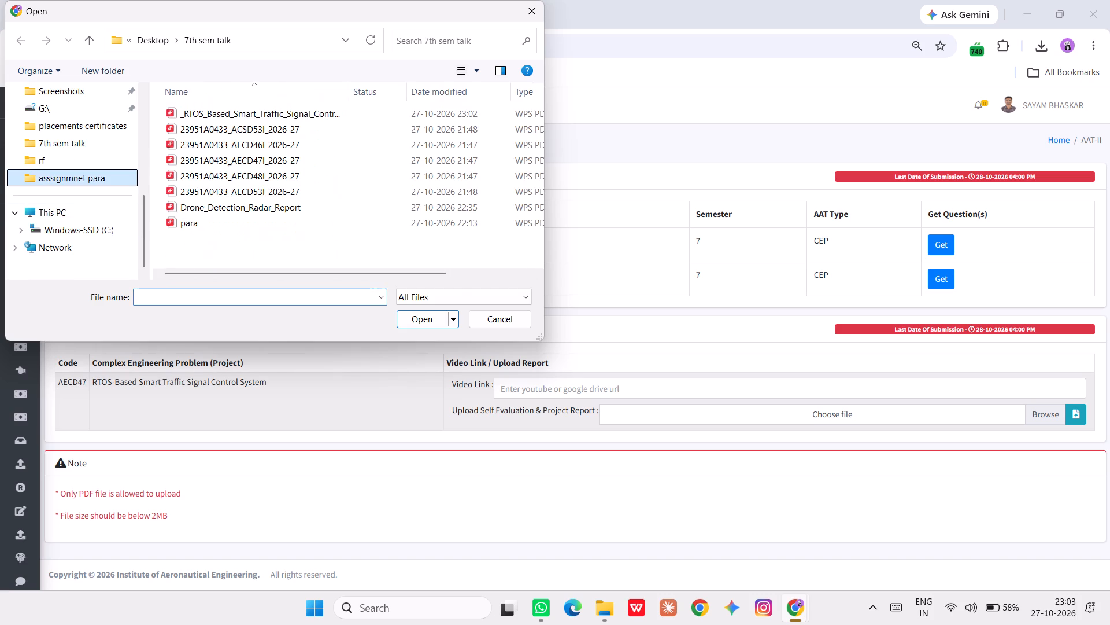
{"action": "left_click", "coordinate": [229, 113]}
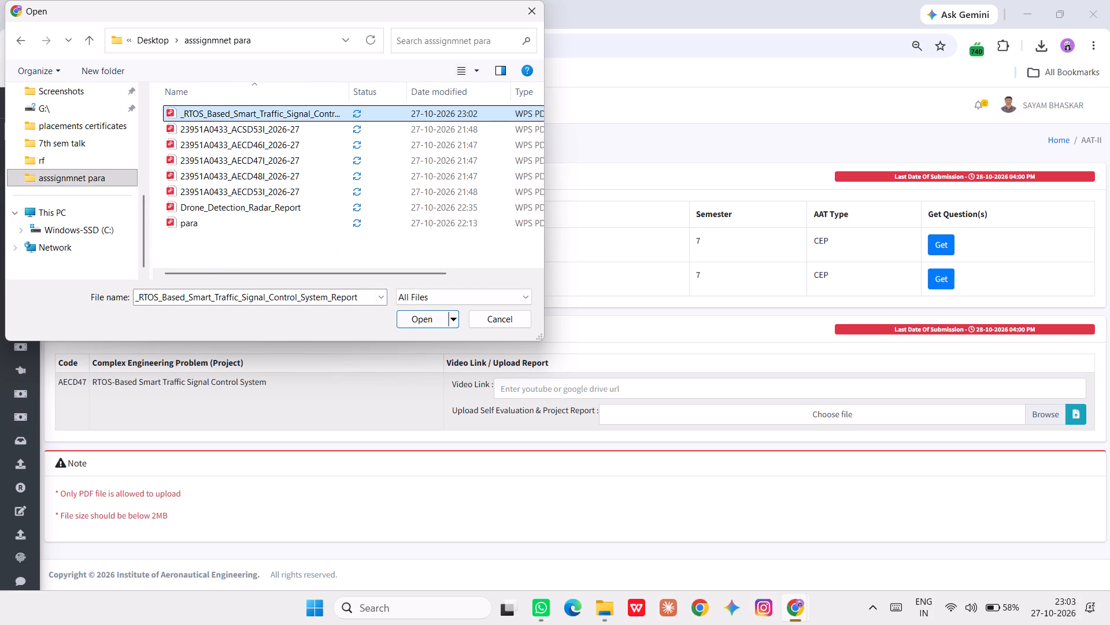
{"action": "left_click", "coordinate": [416, 313]}
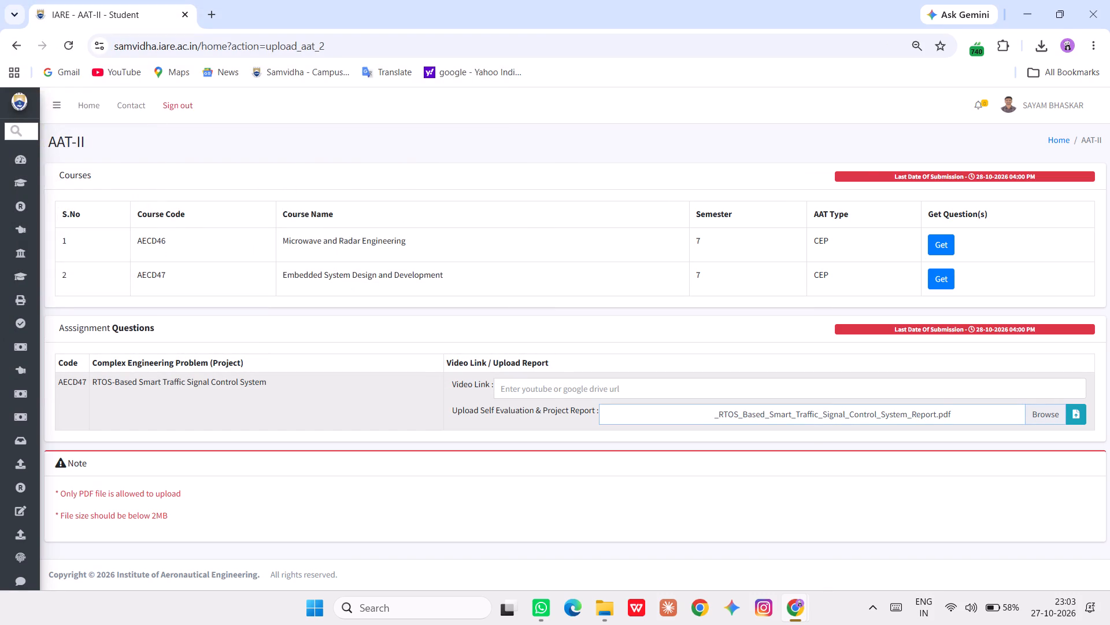
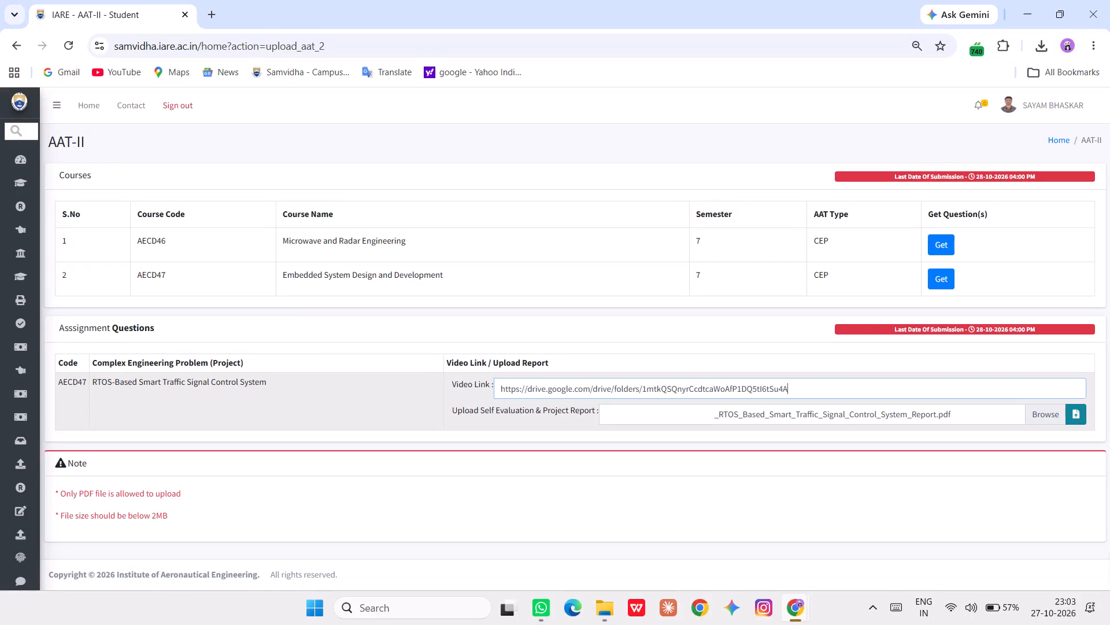
Submit the AECD47 Drive video link and attached project report PDF, and acknowledge the upload.
{"action": "left_click", "coordinate": [1074, 414]}
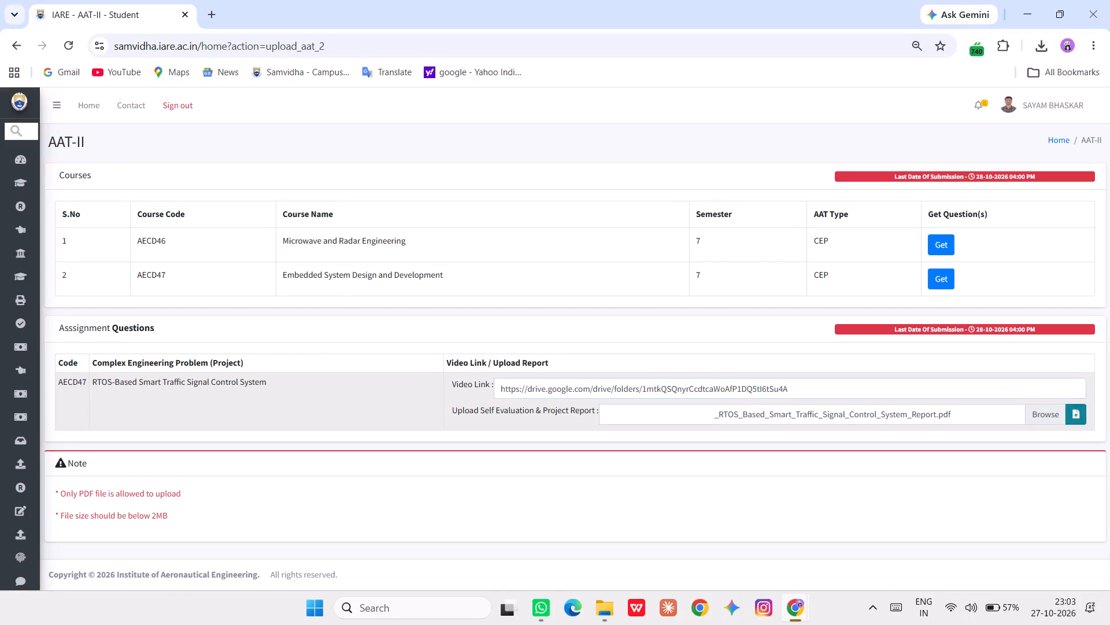
{"action": "left_click", "coordinate": [552, 391]}
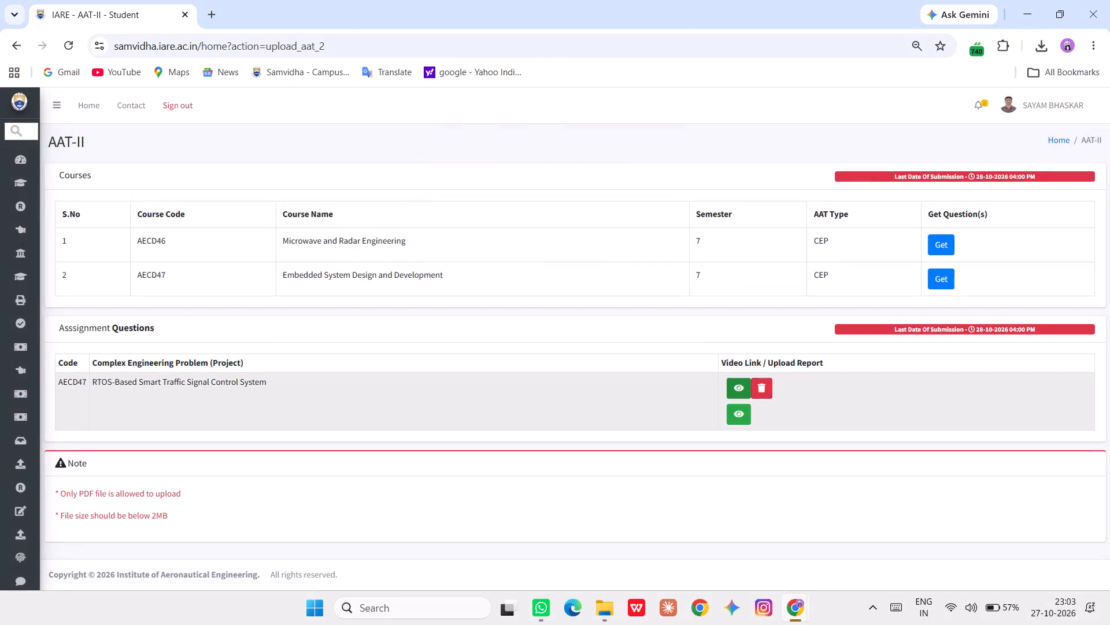
Check the submitted AECD47 video link by opening its Drive folder, and close it again.
{"action": "left_click", "coordinate": [743, 389]}
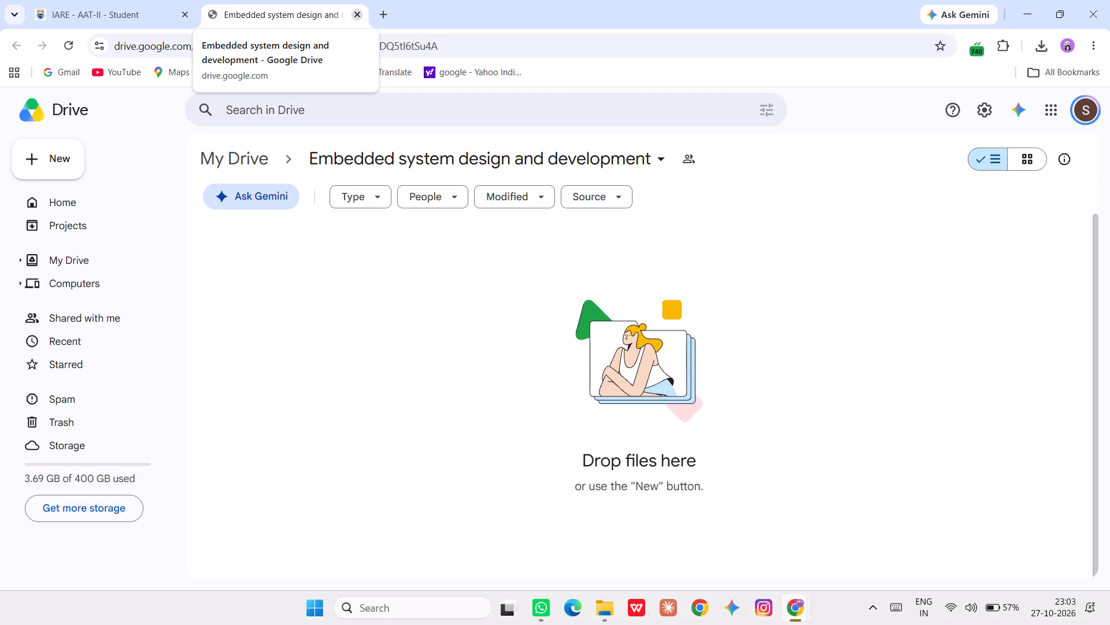
{"action": "left_click", "coordinate": [358, 17]}
Review the uploaded AECD47 report PDF from its self-evaluation form through to the plagiarism scan report, and close it.
{"action": "left_click", "coordinate": [739, 414]}
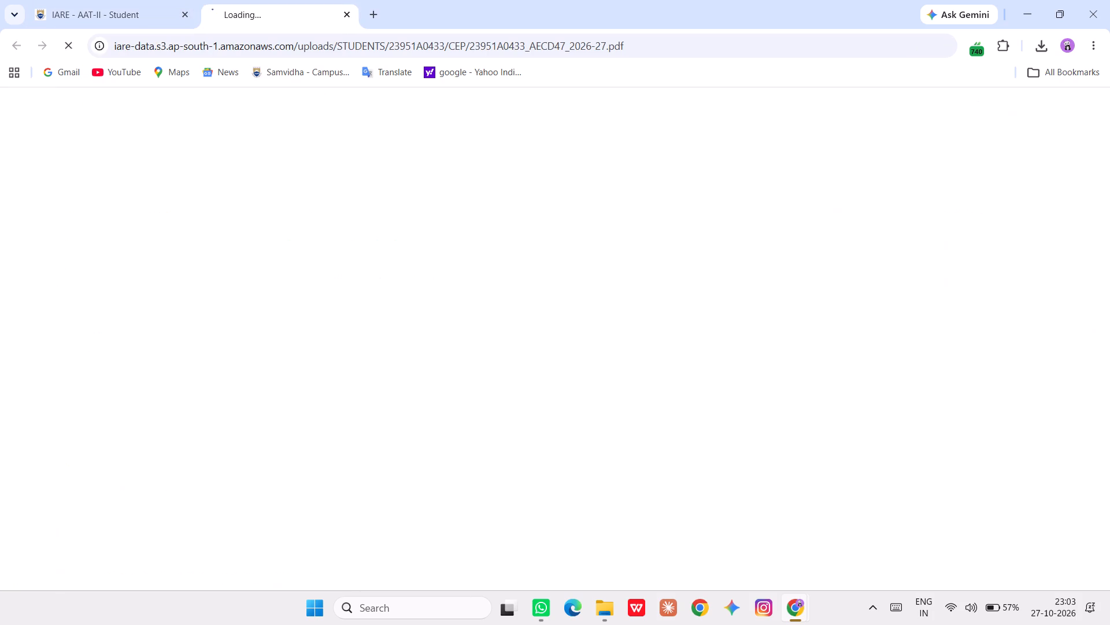
{"action": "scroll", "coordinate": [638, 286], "scroll_direction": "down", "scroll_amount": 4}
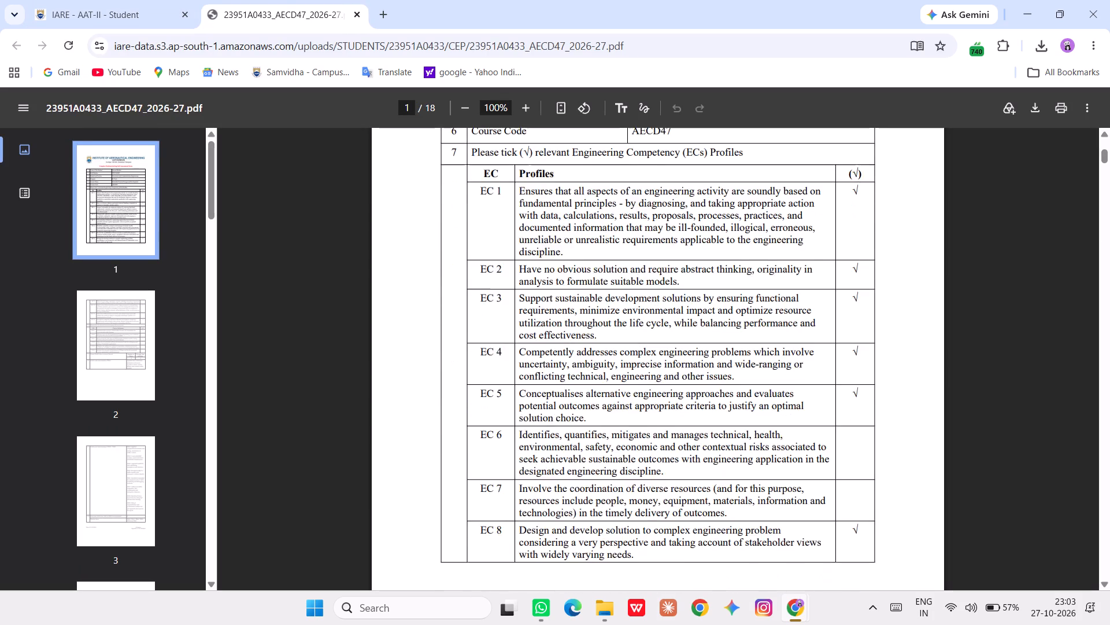
{"action": "scroll", "coordinate": [647, 306], "scroll_direction": "down", "scroll_amount": 20}
{"action": "scroll", "coordinate": [647, 306], "scroll_direction": "down", "scroll_amount": 1}
{"action": "scroll", "coordinate": [716, 296], "scroll_direction": "down", "scroll_amount": 11}
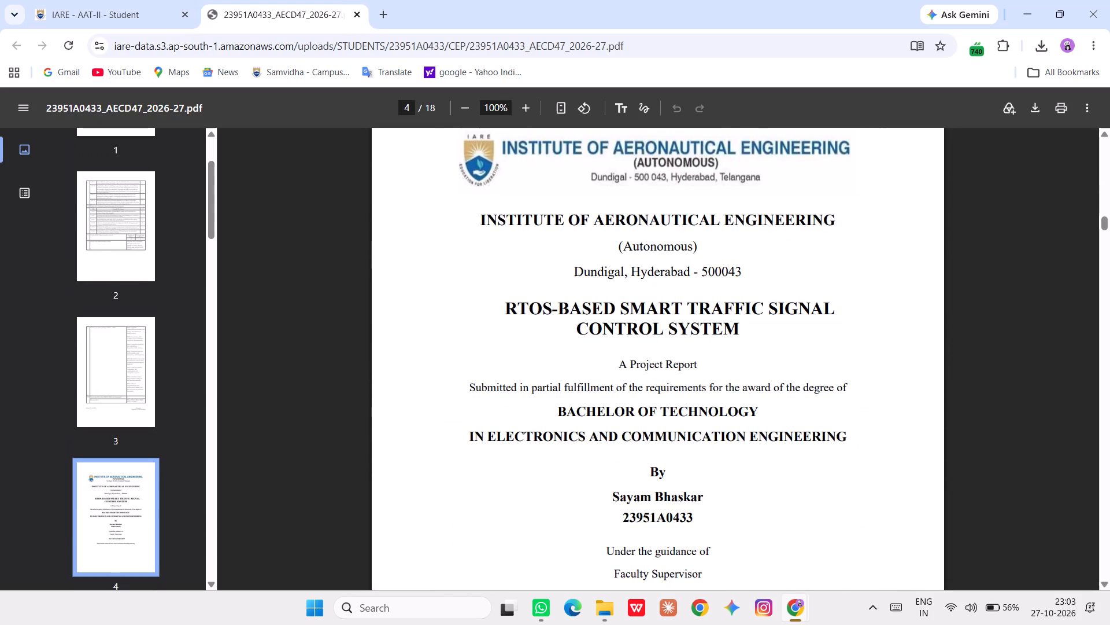
{"action": "scroll", "coordinate": [724, 277], "scroll_direction": "down", "scroll_amount": 17}
{"action": "scroll", "coordinate": [725, 277], "scroll_direction": "up", "scroll_amount": 7}
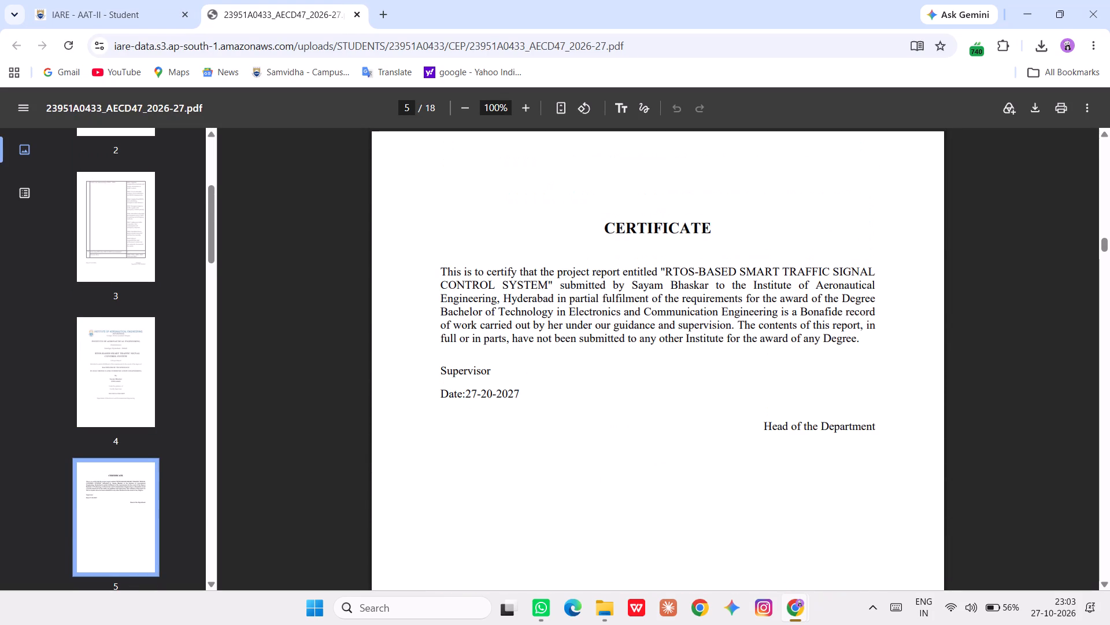
{"action": "scroll", "coordinate": [727, 282], "scroll_direction": "up", "scroll_amount": 1}
{"action": "scroll", "coordinate": [725, 270], "scroll_direction": "down", "scroll_amount": 12}
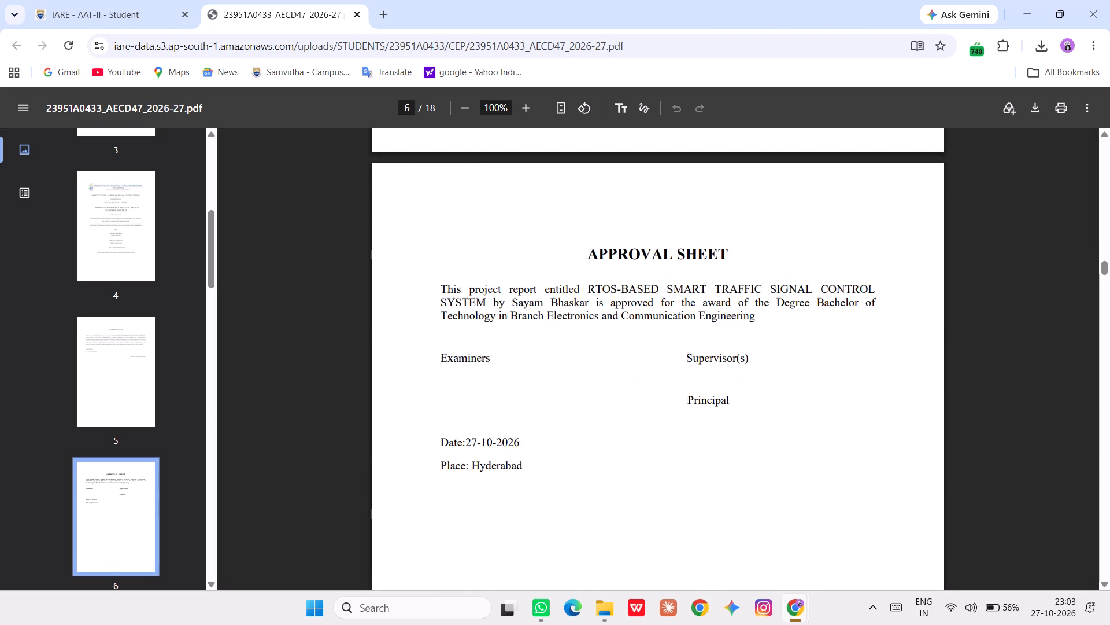
{"action": "scroll", "coordinate": [723, 279], "scroll_direction": "down", "scroll_amount": 20}
{"action": "scroll", "coordinate": [723, 279], "scroll_direction": "down", "scroll_amount": 6}
{"action": "scroll", "coordinate": [730, 259], "scroll_direction": "down", "scroll_amount": 20}
{"action": "scroll", "coordinate": [730, 259], "scroll_direction": "down", "scroll_amount": 5}
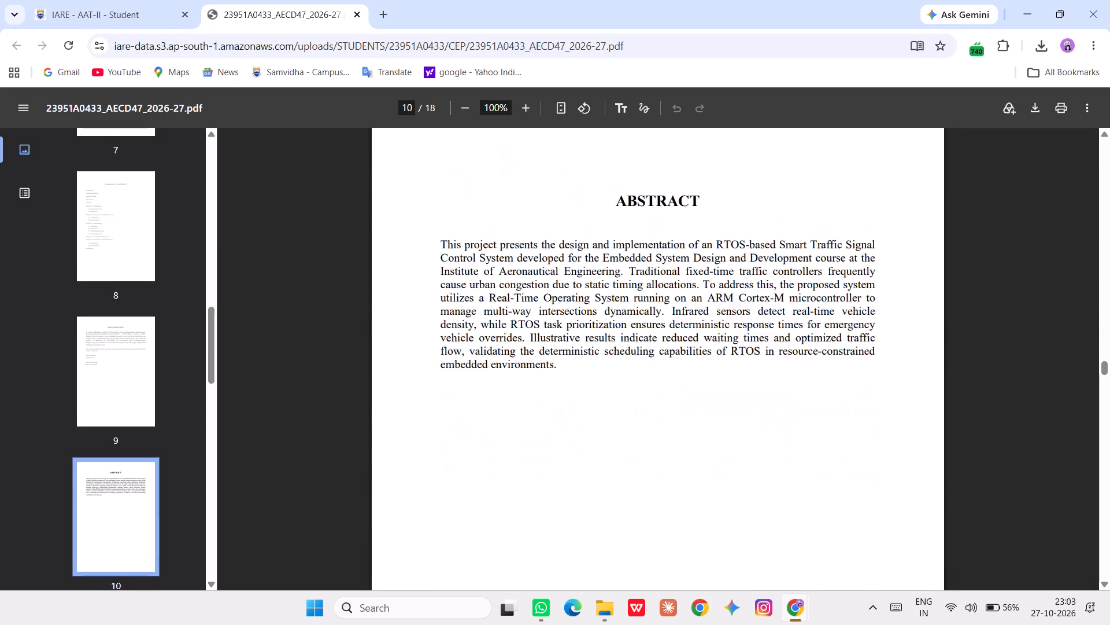
{"action": "scroll", "coordinate": [727, 264], "scroll_direction": "down", "scroll_amount": 20}
{"action": "scroll", "coordinate": [727, 264], "scroll_direction": "down", "scroll_amount": 20}
{"action": "scroll", "coordinate": [727, 264], "scroll_direction": "down", "scroll_amount": 20}
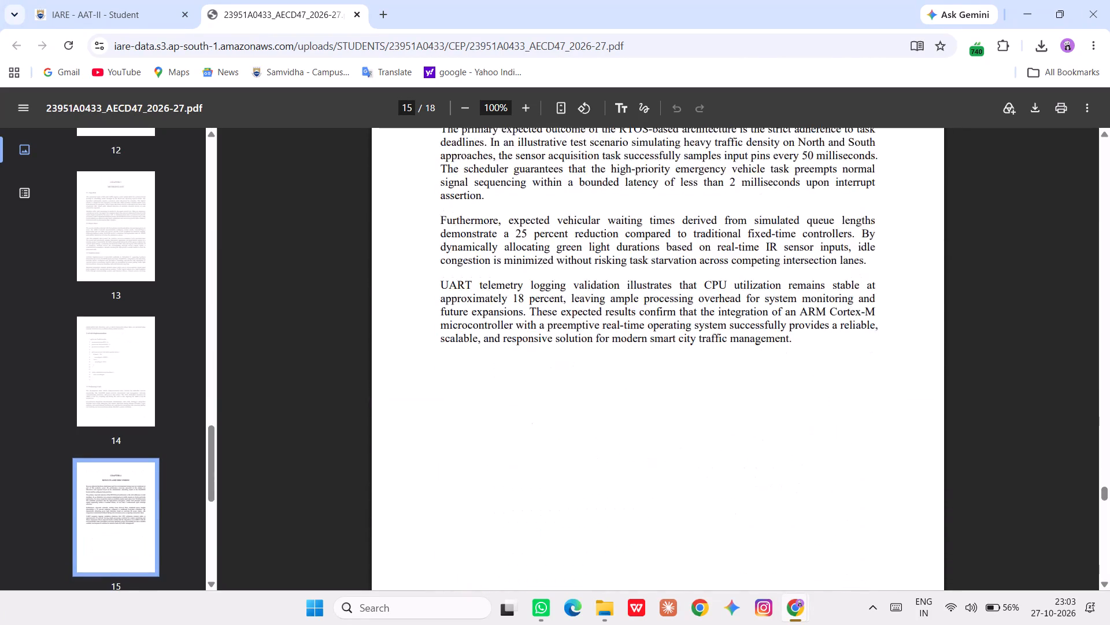
{"action": "scroll", "coordinate": [727, 245], "scroll_direction": "down", "scroll_amount": 20}
{"action": "scroll", "coordinate": [727, 245], "scroll_direction": "down", "scroll_amount": 20}
{"action": "scroll", "coordinate": [727, 245], "scroll_direction": "down", "scroll_amount": 4}
{"action": "scroll", "coordinate": [748, 229], "scroll_direction": "up", "scroll_amount": 7}
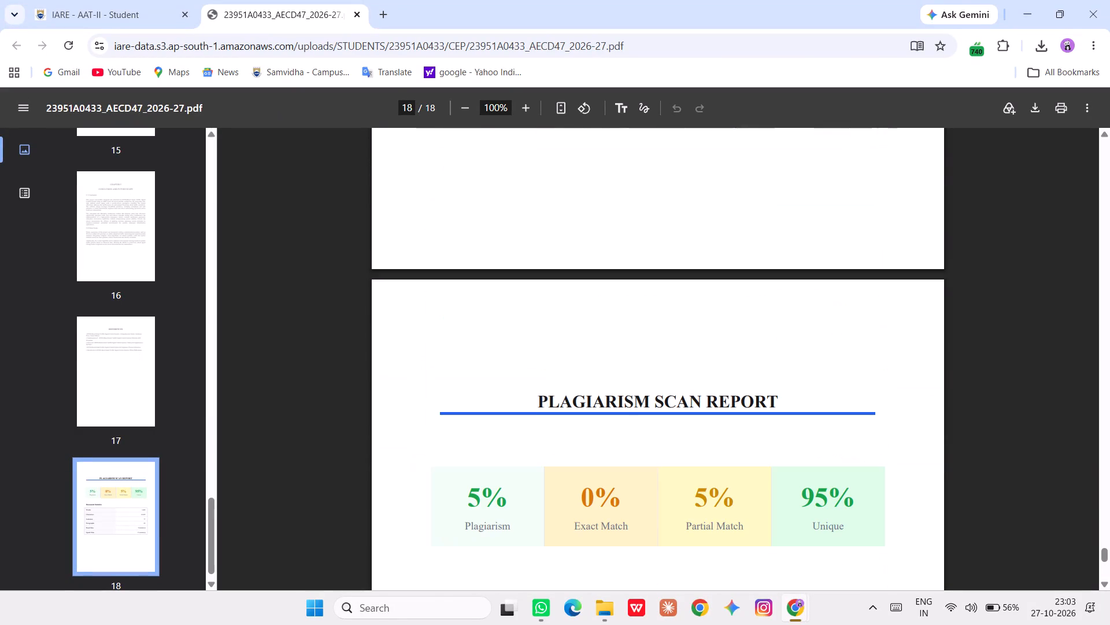
{"action": "left_click", "coordinate": [360, 14]}
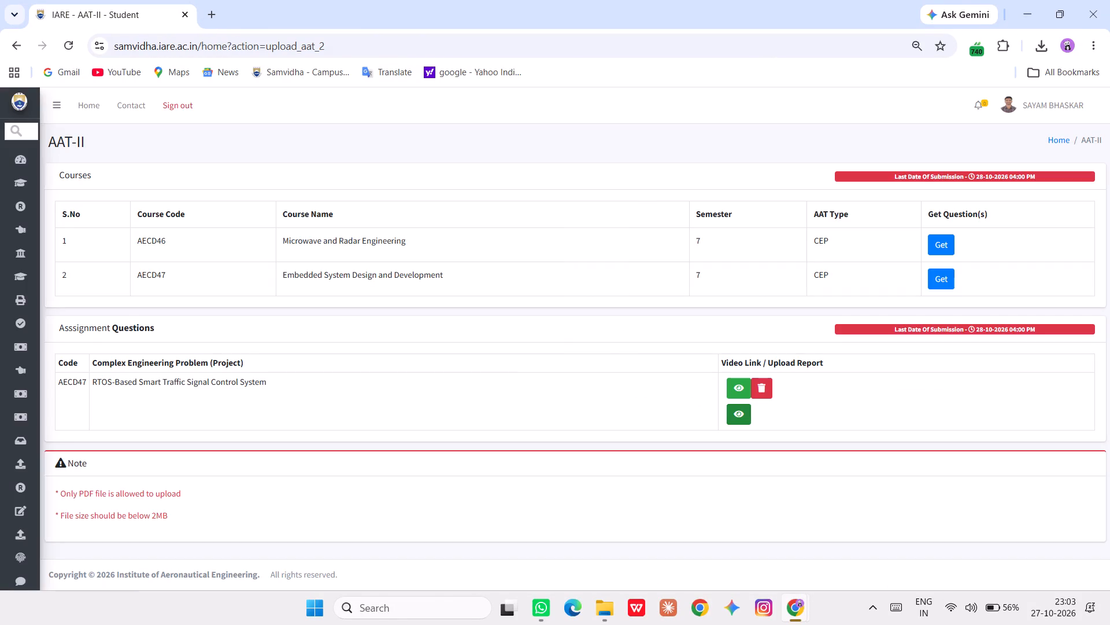
Check the submission entries for AECD46 Microwave and Radar Engineering and AECD47 Embedded System Design and Development.
{"action": "left_click", "coordinate": [948, 244]}
{"action": "left_click", "coordinate": [554, 409]}
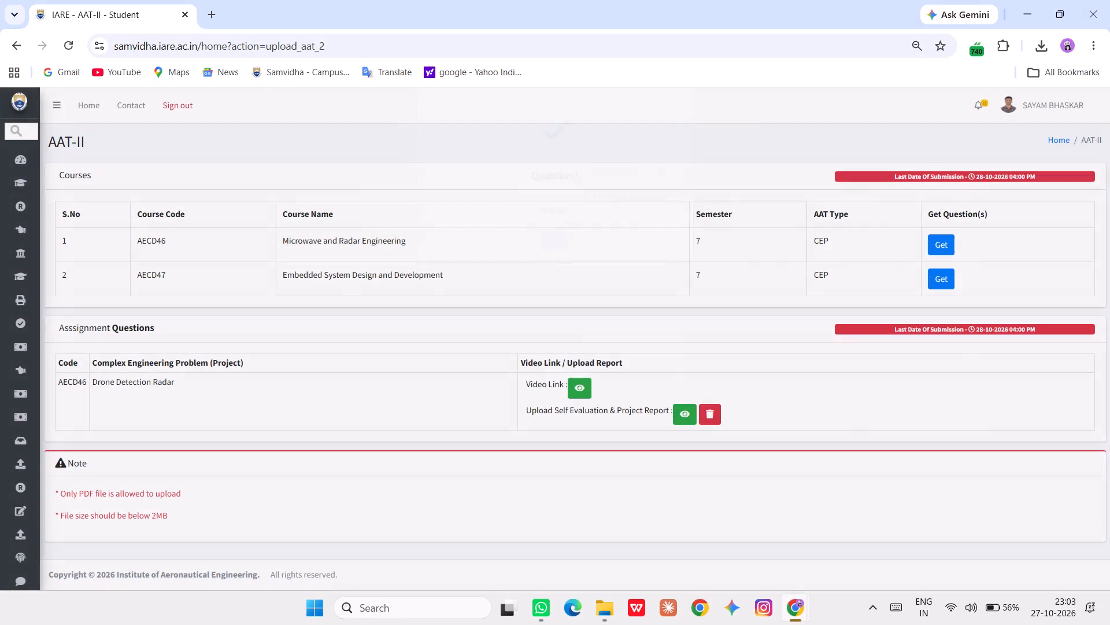
{"action": "left_click", "coordinate": [931, 281]}
{"action": "left_click", "coordinate": [567, 403]}
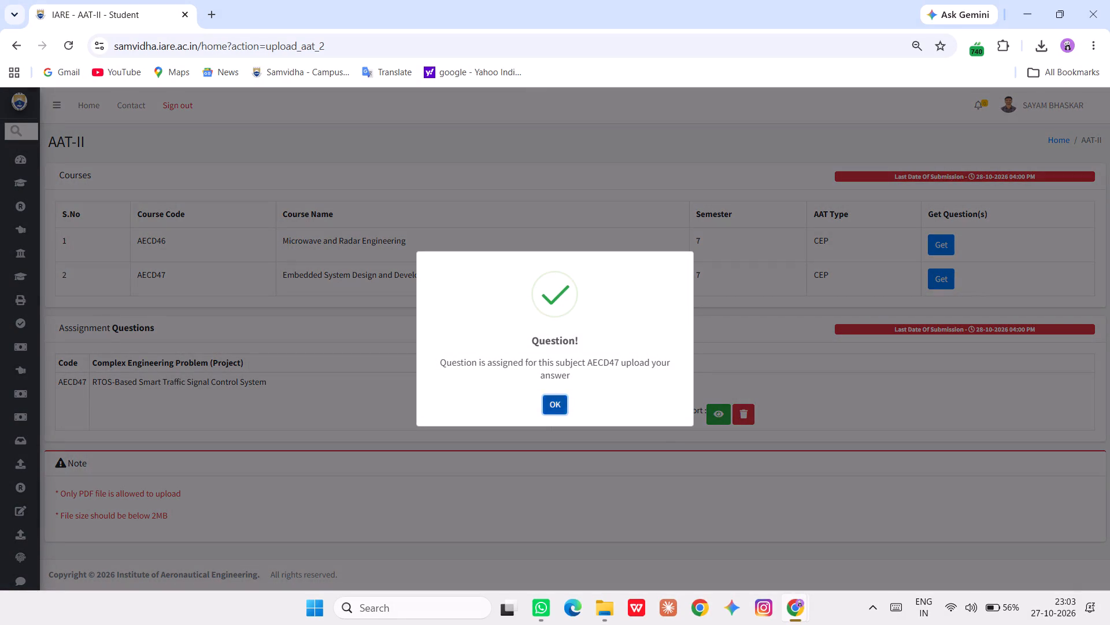
Expand the portal's Uploads section and browse its upload pages.
{"action": "left_click", "coordinate": [72, 543]}
{"action": "scroll", "coordinate": [71, 542], "scroll_direction": "down", "scroll_amount": 2}
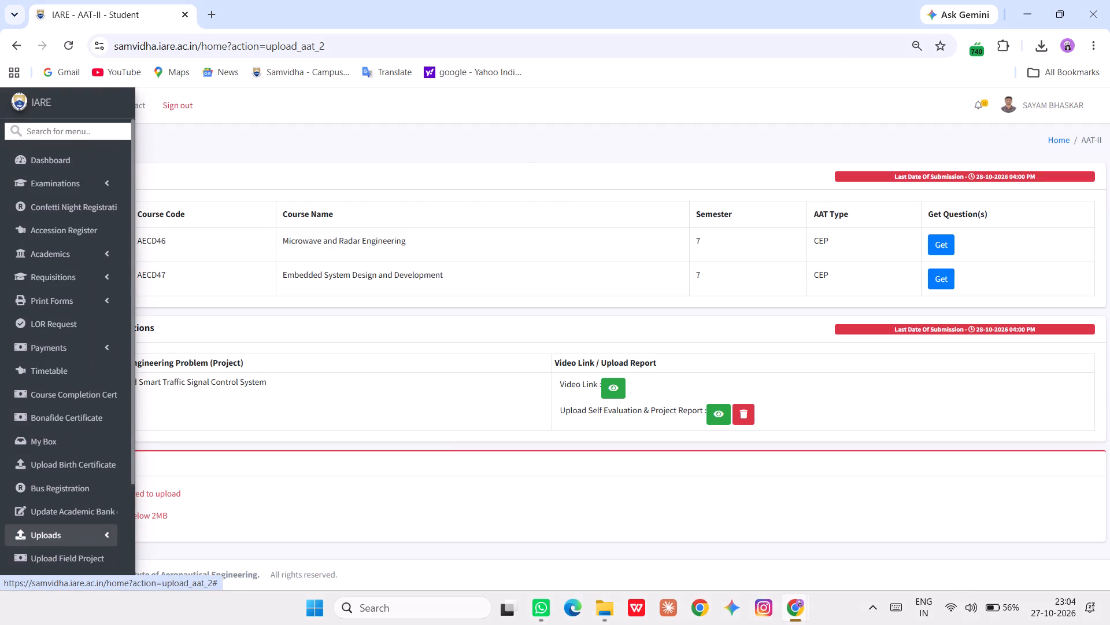
{"action": "scroll", "coordinate": [71, 542], "scroll_direction": "down", "scroll_amount": 3}
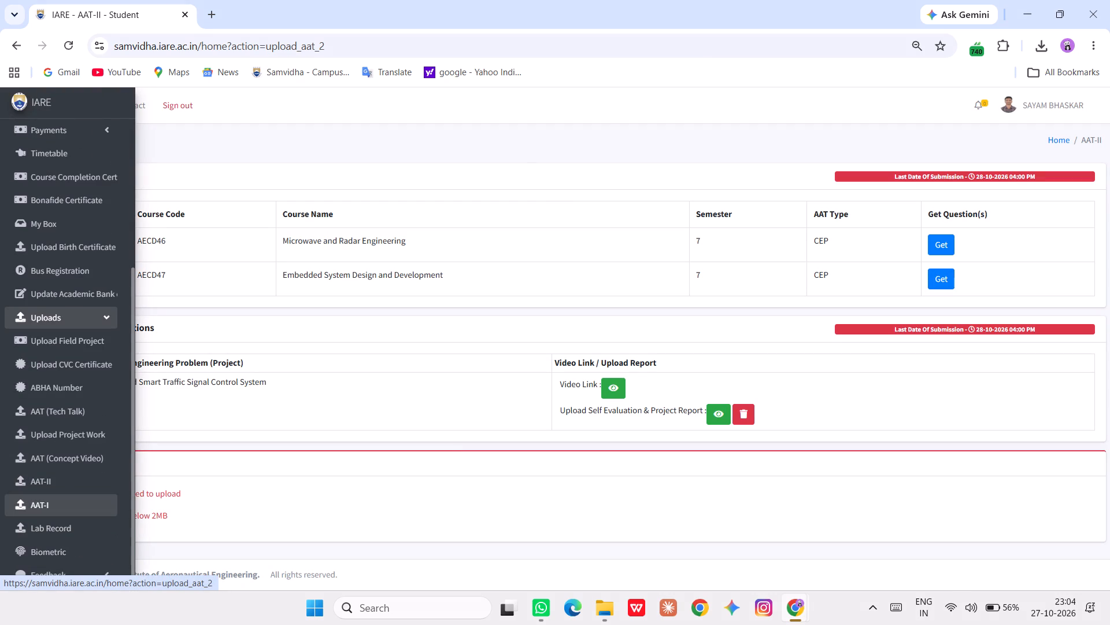
Check the submitted entries on the AAT (Concept Video) upload page.
{"action": "left_click", "coordinate": [64, 475]}
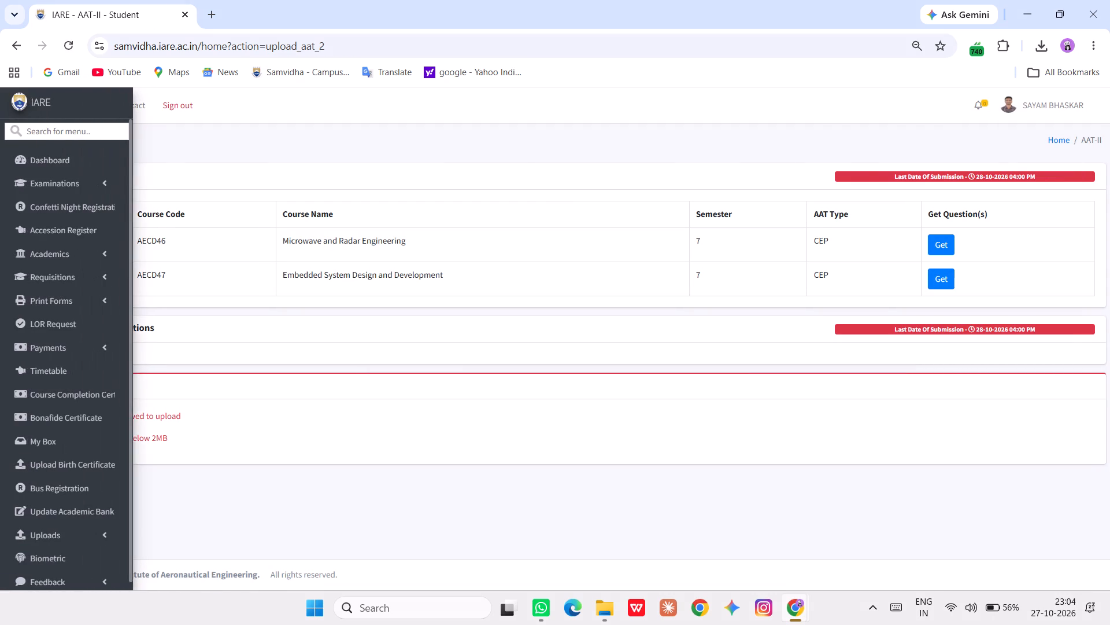
{"action": "left_click", "coordinate": [62, 536]}
{"action": "scroll", "coordinate": [62, 536], "scroll_direction": "down", "scroll_amount": 4}
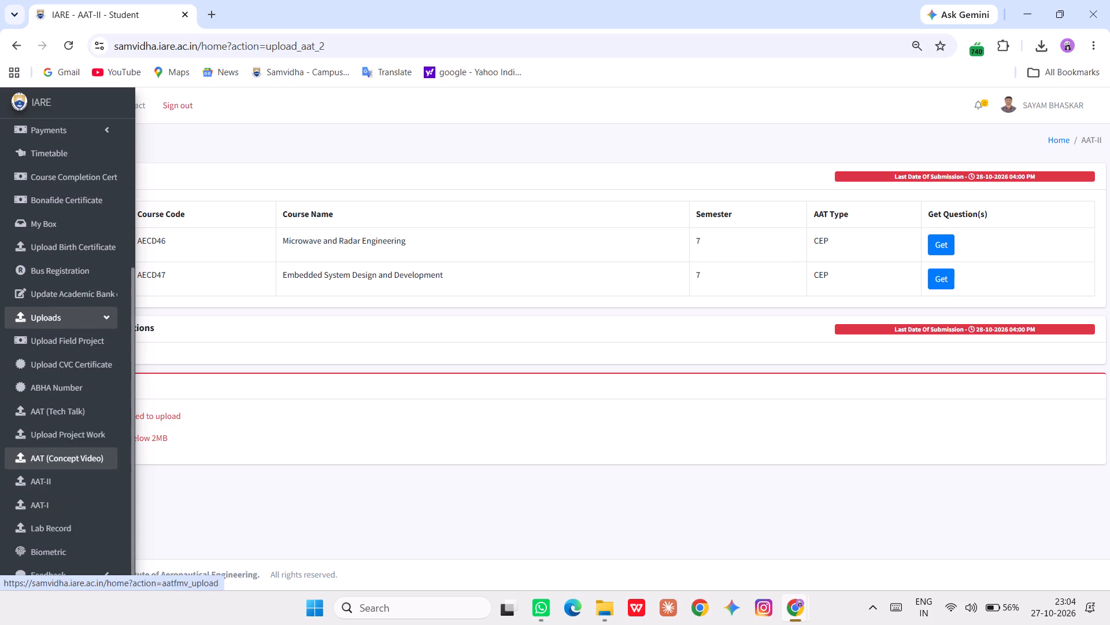
{"action": "left_click", "coordinate": [75, 461]}
{"action": "scroll", "coordinate": [5, 509], "scroll_direction": "down", "scroll_amount": 4}
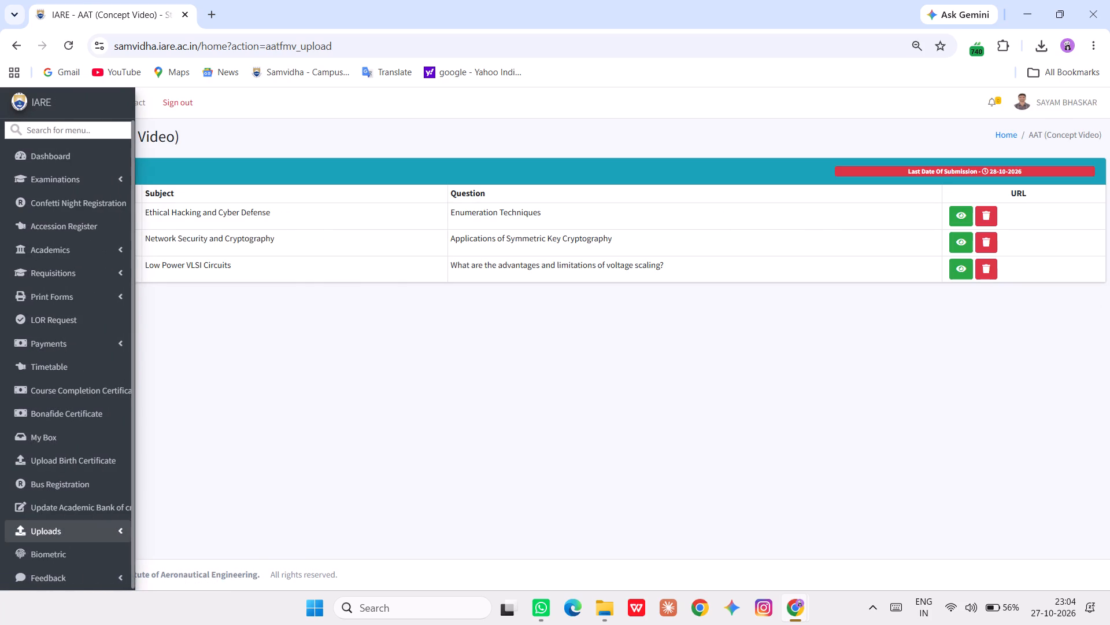
{"action": "left_click", "coordinate": [46, 529]}
{"action": "scroll", "coordinate": [46, 529], "scroll_direction": "down", "scroll_amount": 5}
{"action": "left_click", "coordinate": [69, 484]}
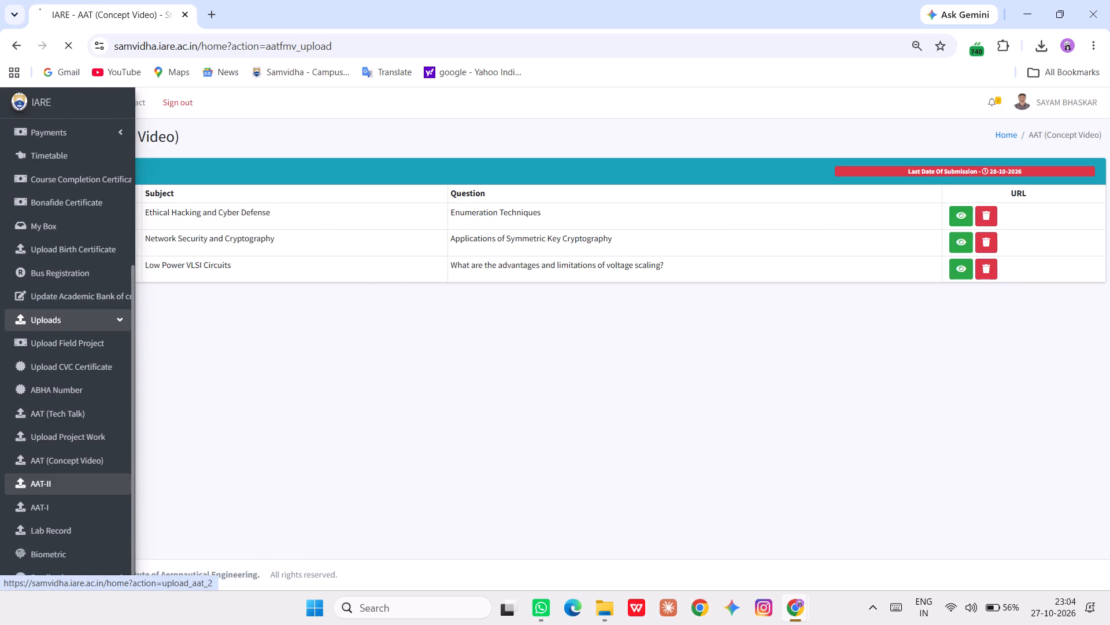